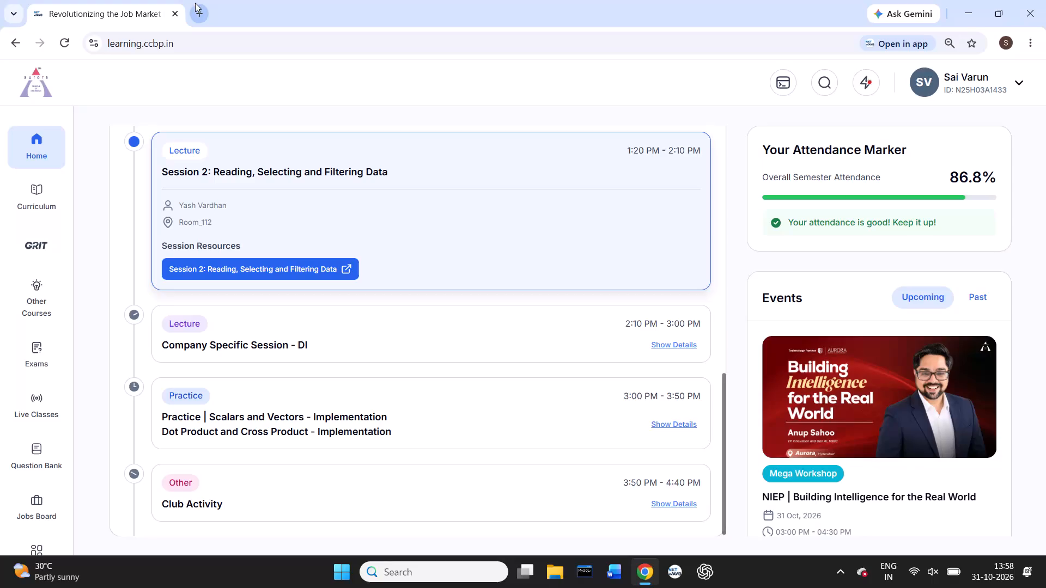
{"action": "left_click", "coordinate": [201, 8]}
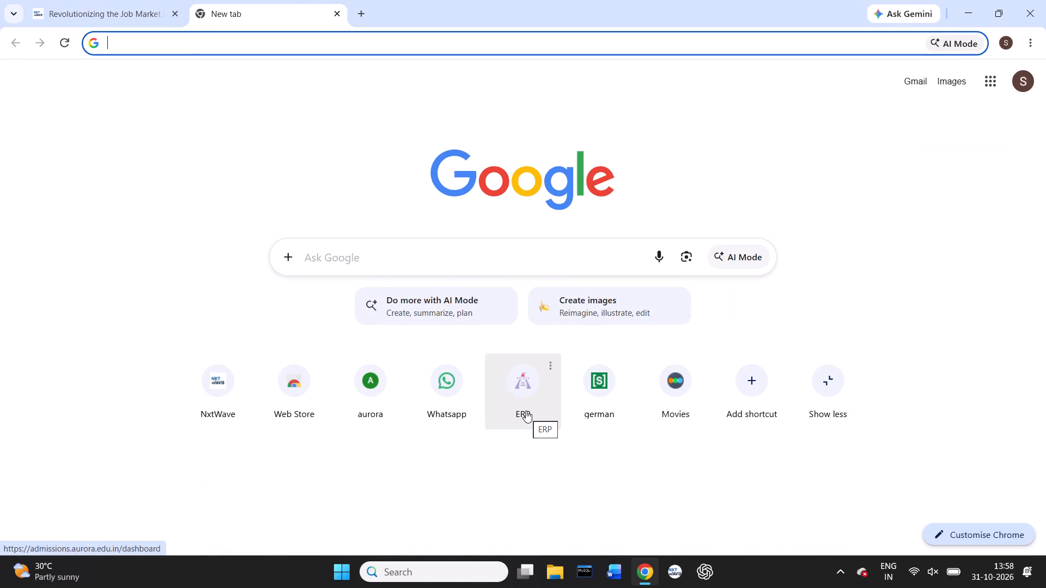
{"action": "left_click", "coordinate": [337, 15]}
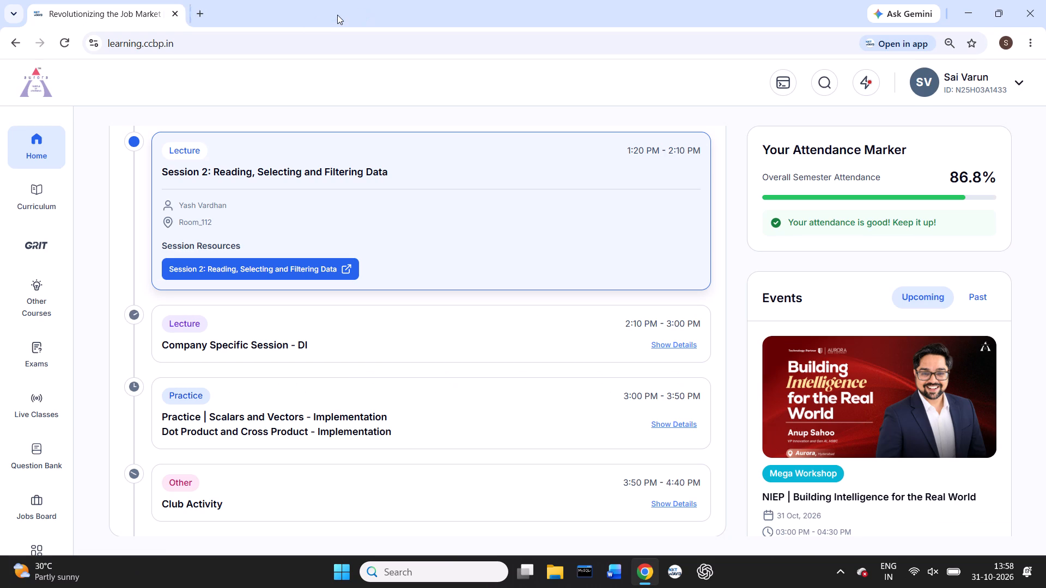
Launch Microsoft Word.
{"action": "left_click", "coordinate": [618, 572]}
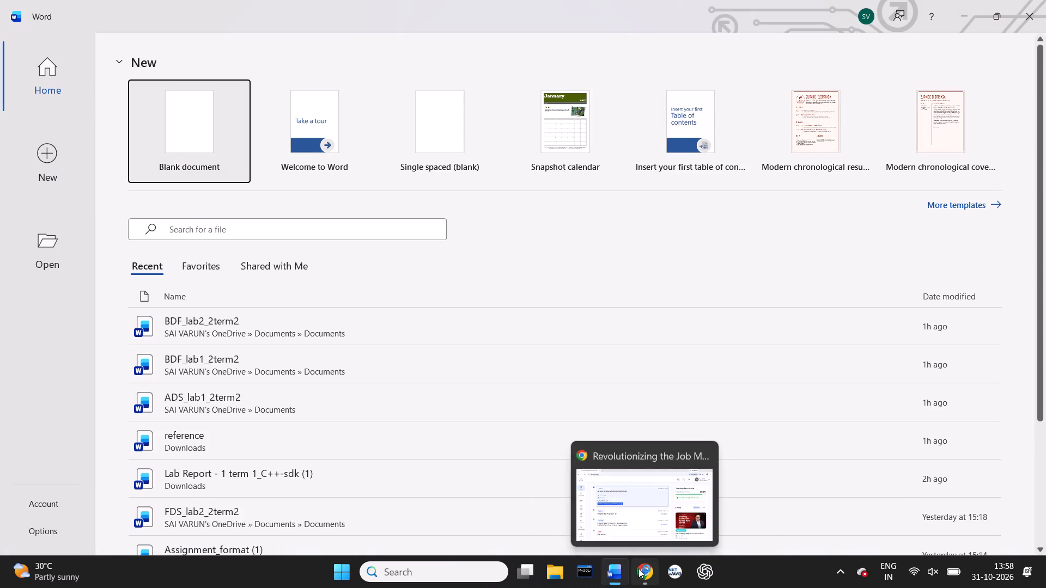
Back in Chrome, expand the Circular Linked List lecture in today's schedule and open its Classroom Quiz resource.
{"action": "left_click", "coordinate": [638, 568]}
{"action": "scroll", "coordinate": [258, 413], "scroll_direction": "up", "scroll_amount": 2}
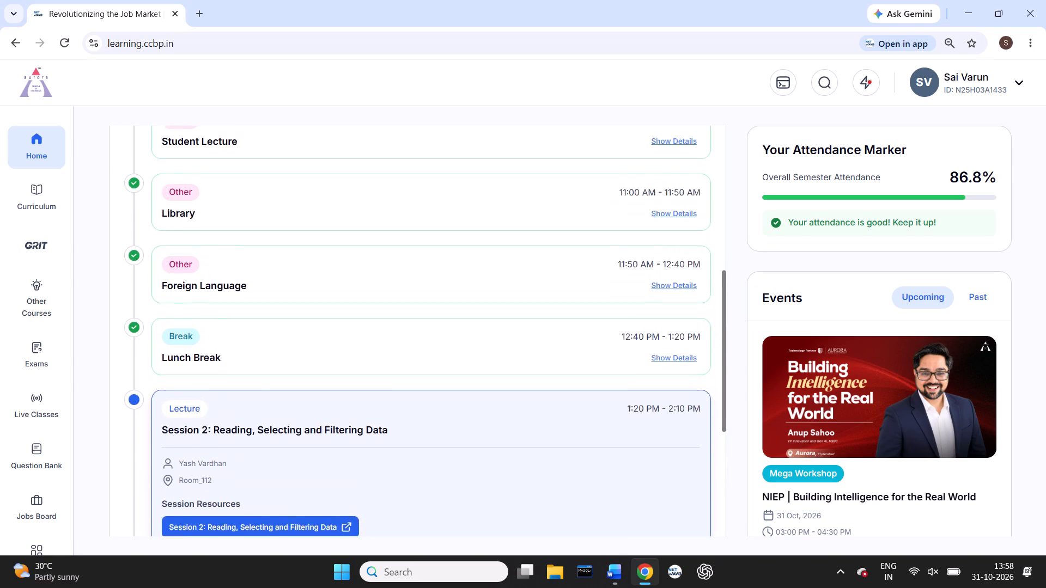
{"action": "scroll", "coordinate": [258, 413], "scroll_direction": "up", "scroll_amount": 3}
{"action": "scroll", "coordinate": [258, 413], "scroll_direction": "down", "scroll_amount": 1}
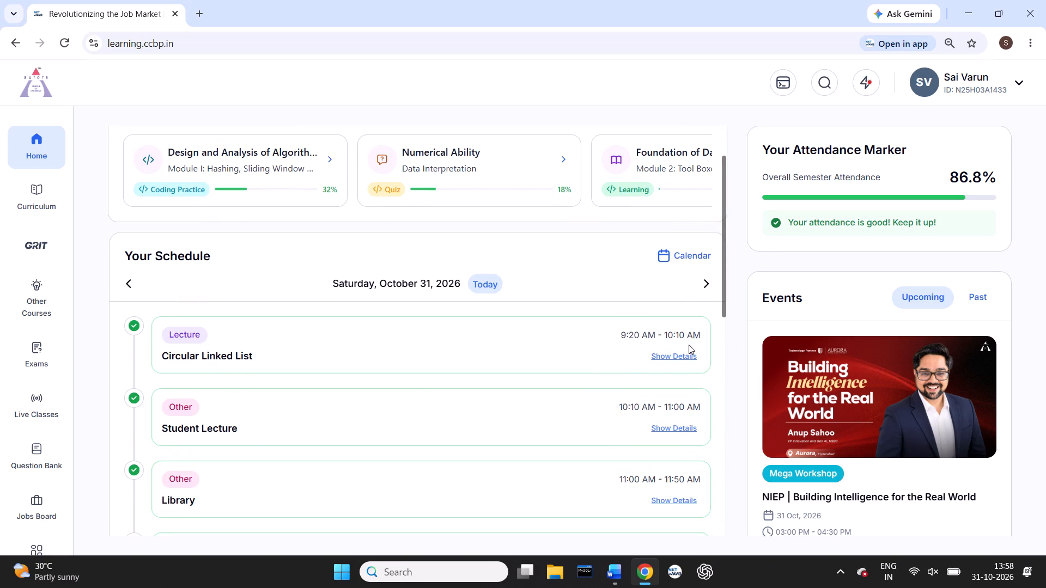
{"action": "left_click", "coordinate": [672, 359]}
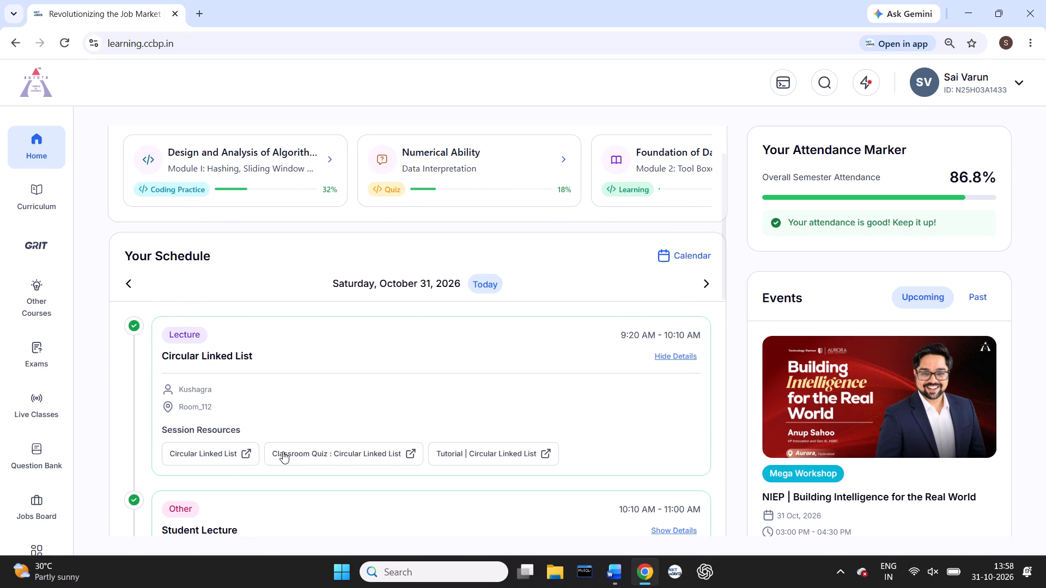
{"action": "left_click", "coordinate": [283, 451]}
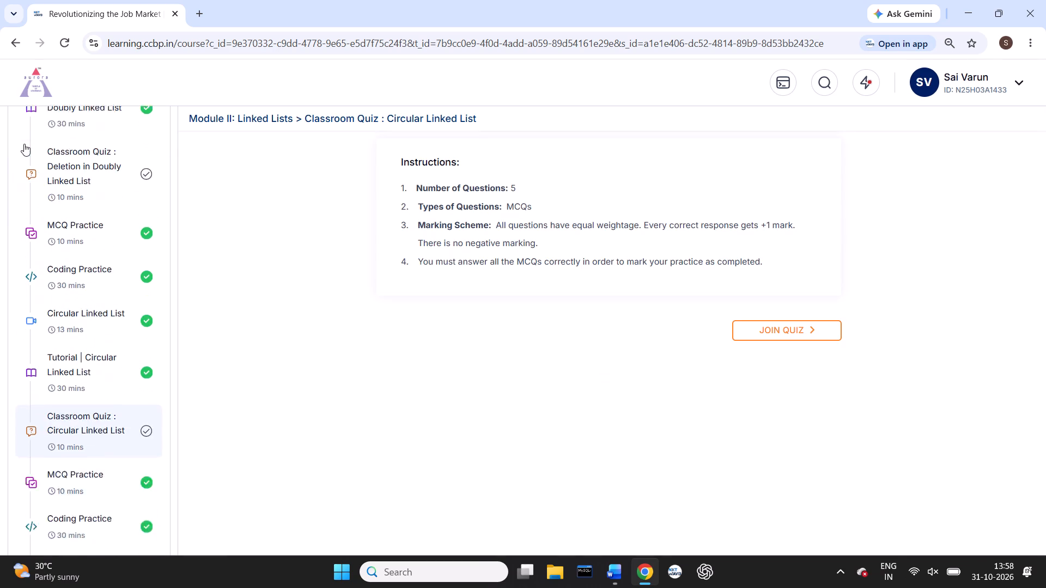
Open the Coding Practice that follows the Sliding Window & Two Pointers quiz in Module I of the course outline.
{"action": "scroll", "coordinate": [24, 144], "scroll_direction": "up", "scroll_amount": 15}
{"action": "left_click", "coordinate": [48, 187]}
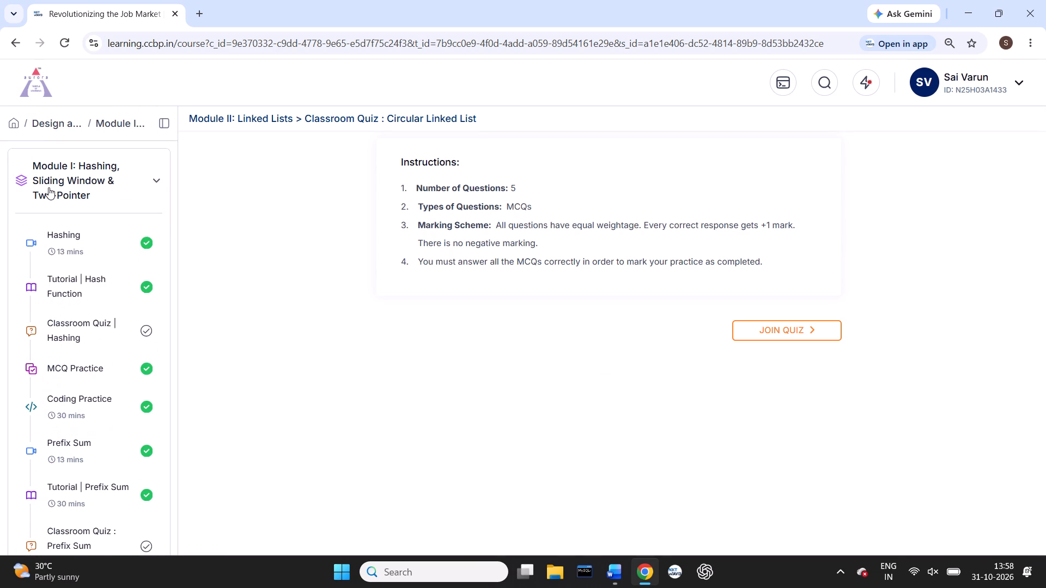
{"action": "scroll", "coordinate": [58, 384], "scroll_direction": "down", "scroll_amount": 5}
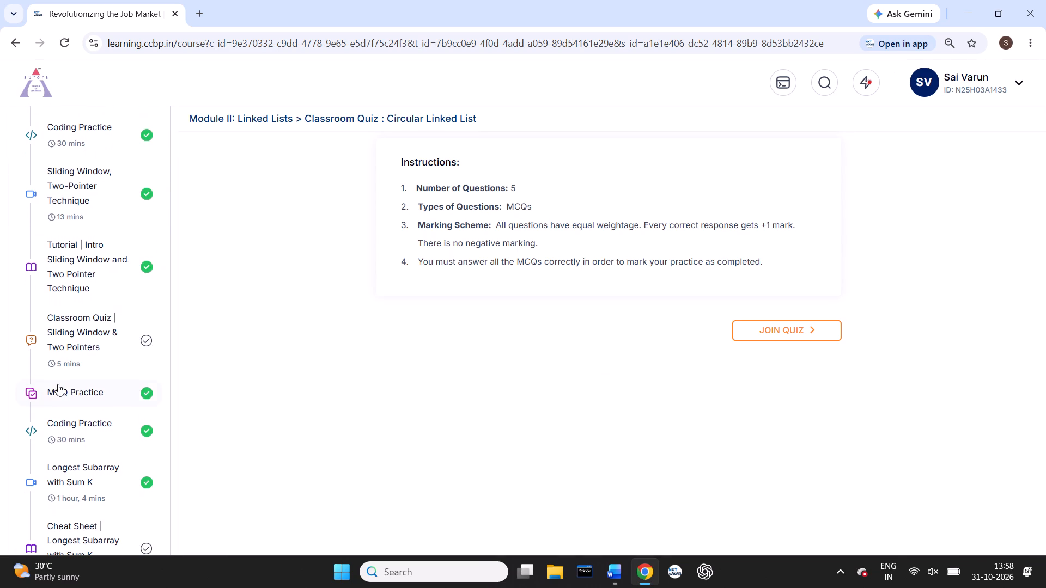
{"action": "left_click", "coordinate": [58, 429]}
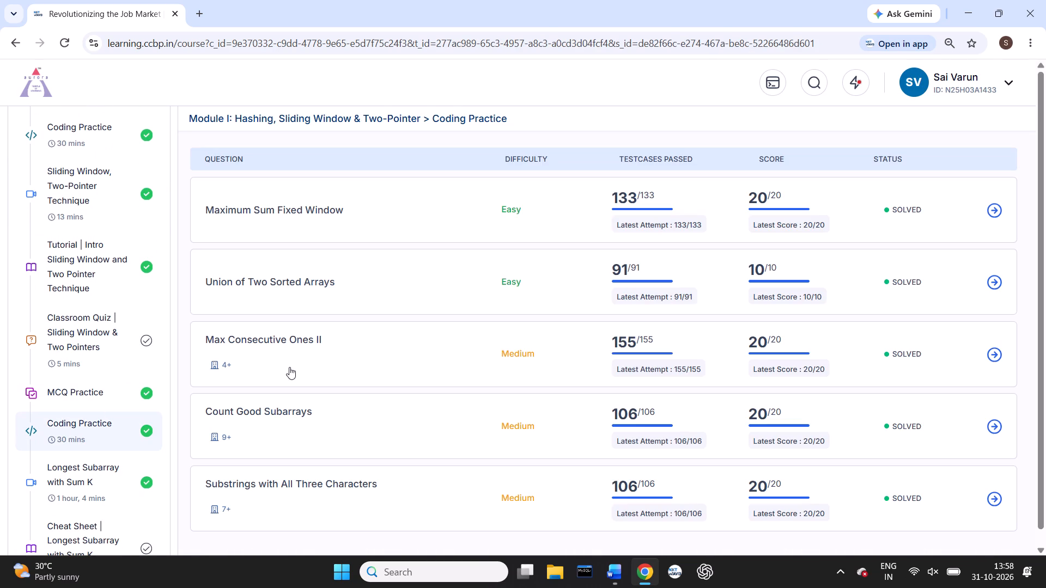
Switch to Word, open the recent document ADS_lab1_2term2 and go to the Objective section of Lap Report - 1.
{"action": "left_click", "coordinate": [600, 491]}
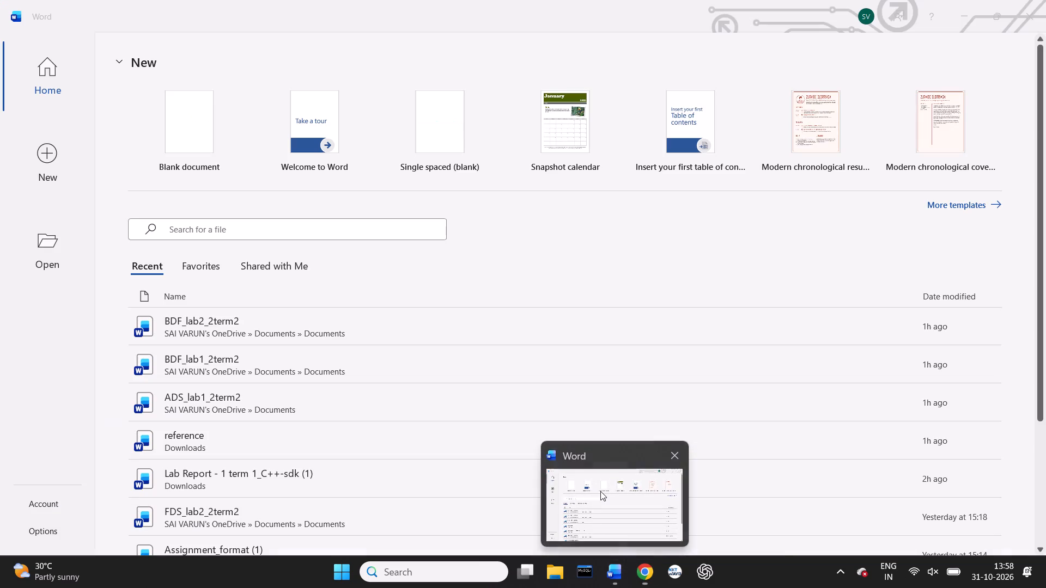
{"action": "left_click", "coordinate": [337, 402]}
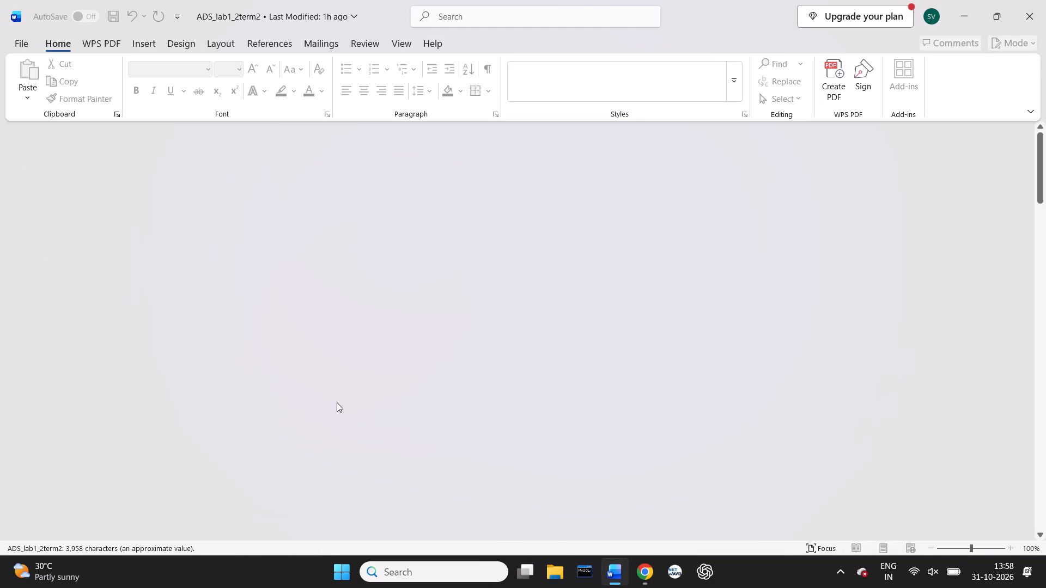
{"action": "scroll", "coordinate": [337, 402], "scroll_direction": "down", "scroll_amount": 4}
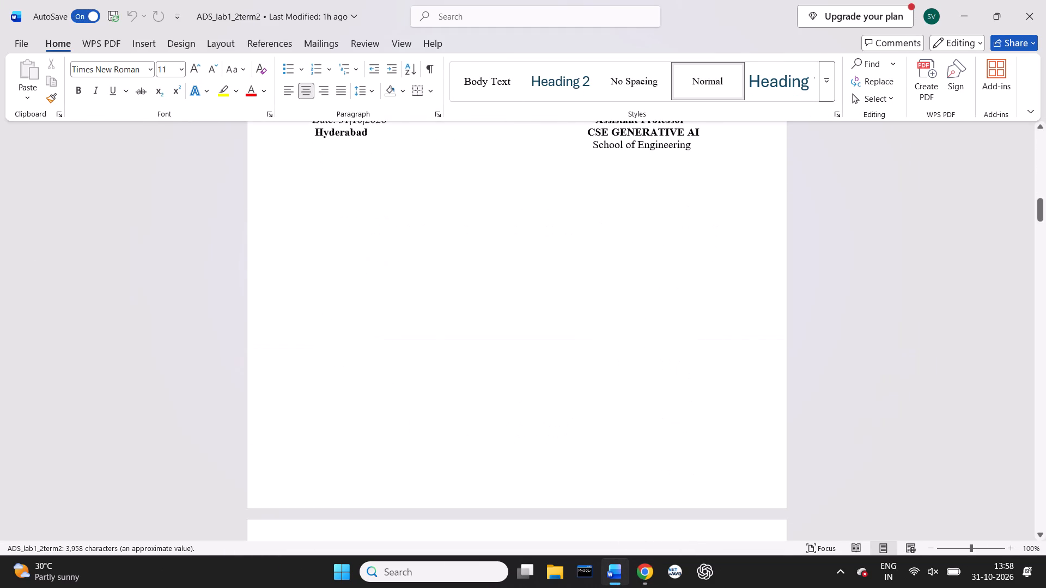
{"action": "scroll", "coordinate": [337, 402], "scroll_direction": "down", "scroll_amount": 1}
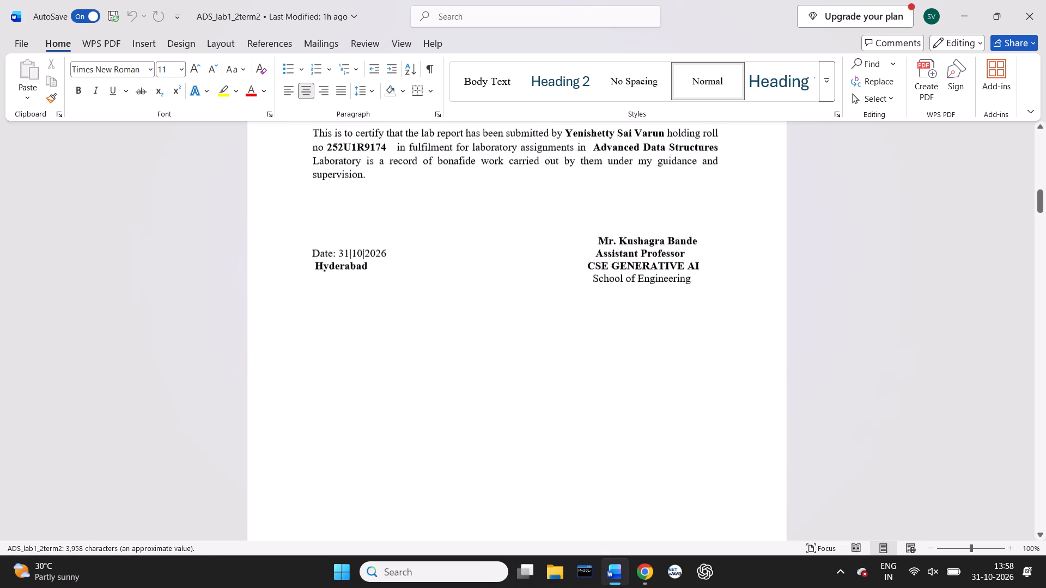
{"action": "scroll", "coordinate": [337, 402], "scroll_direction": "down", "scroll_amount": 1}
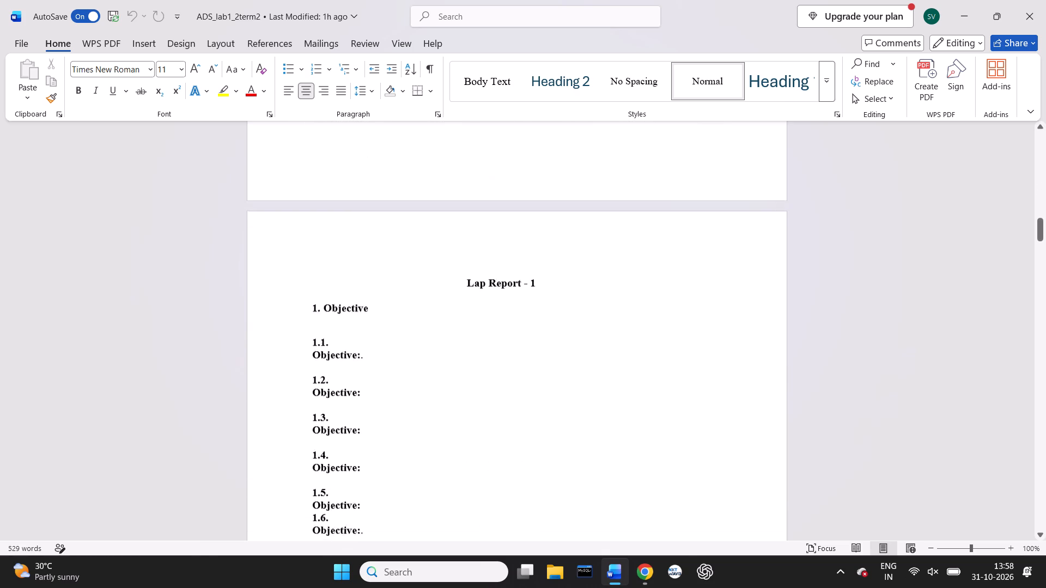
{"action": "scroll", "coordinate": [337, 402], "scroll_direction": "down", "scroll_amount": 1}
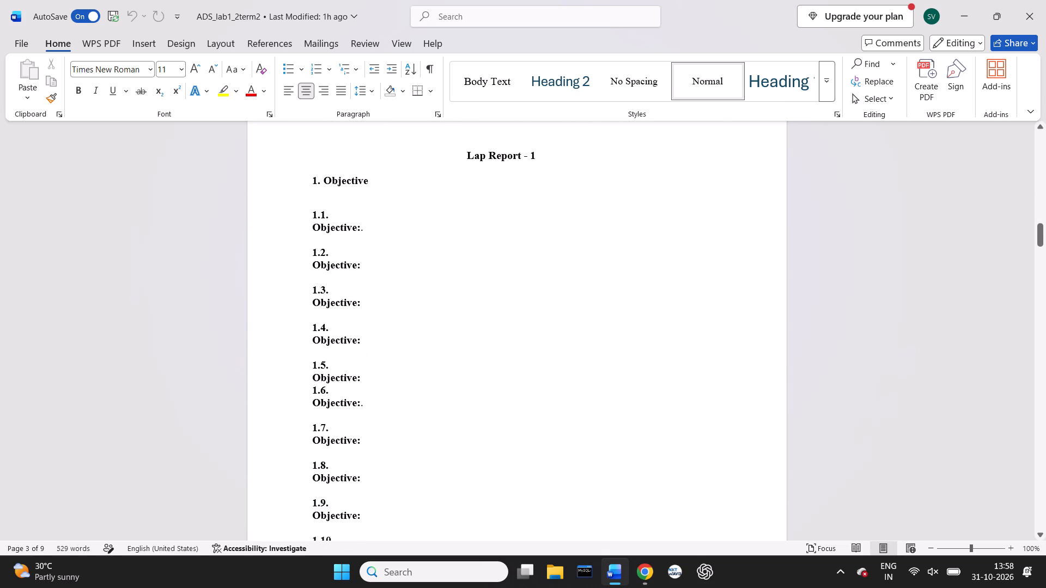
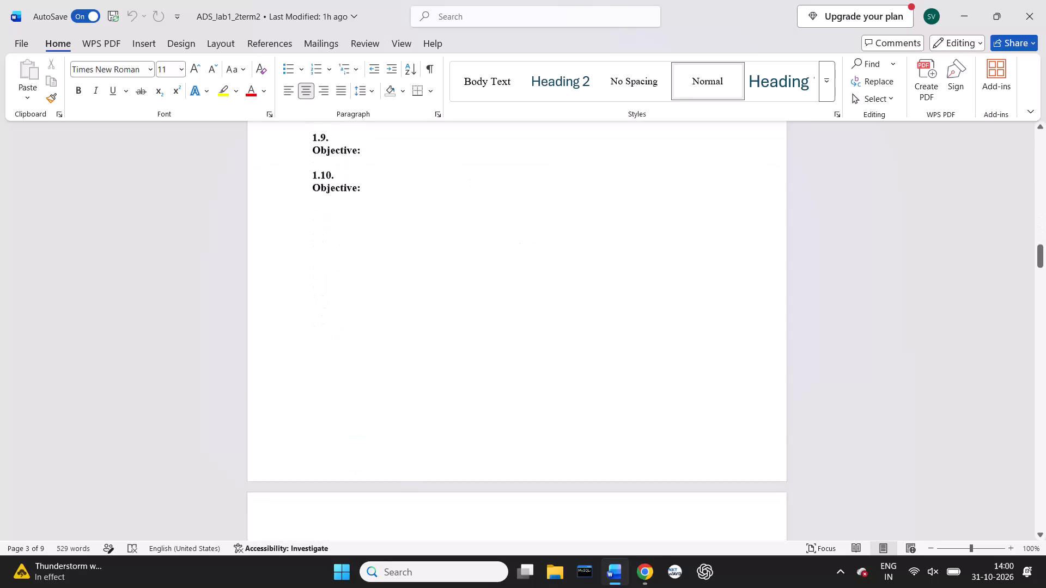
Look through the code listings in the Experimentation section of the lab report, down to Pattern Word Matching with Bijection.
{"action": "scroll", "coordinate": [337, 402], "scroll_direction": "down", "scroll_amount": 3}
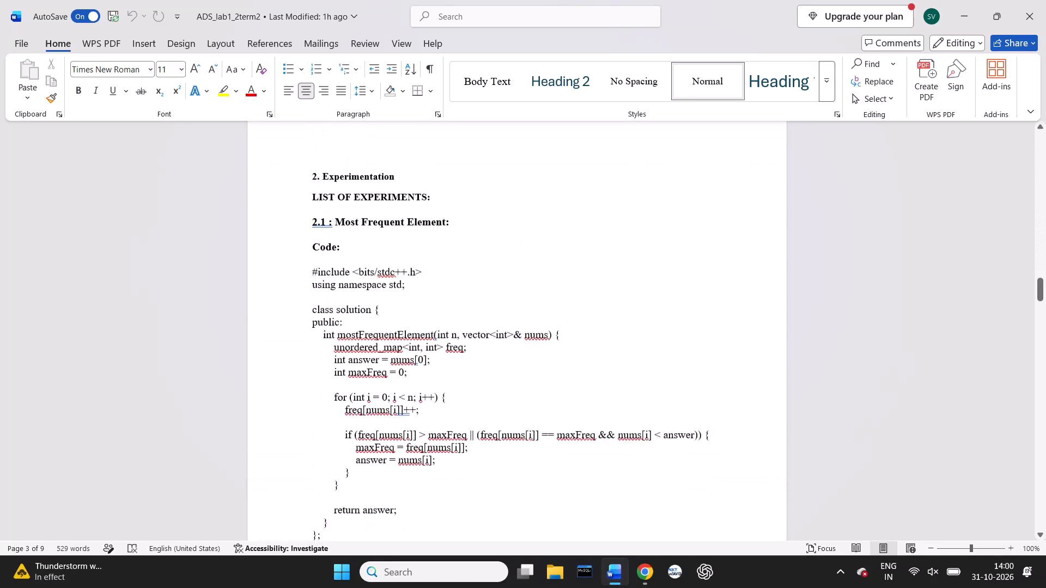
{"action": "scroll", "coordinate": [337, 402], "scroll_direction": "down", "scroll_amount": 1}
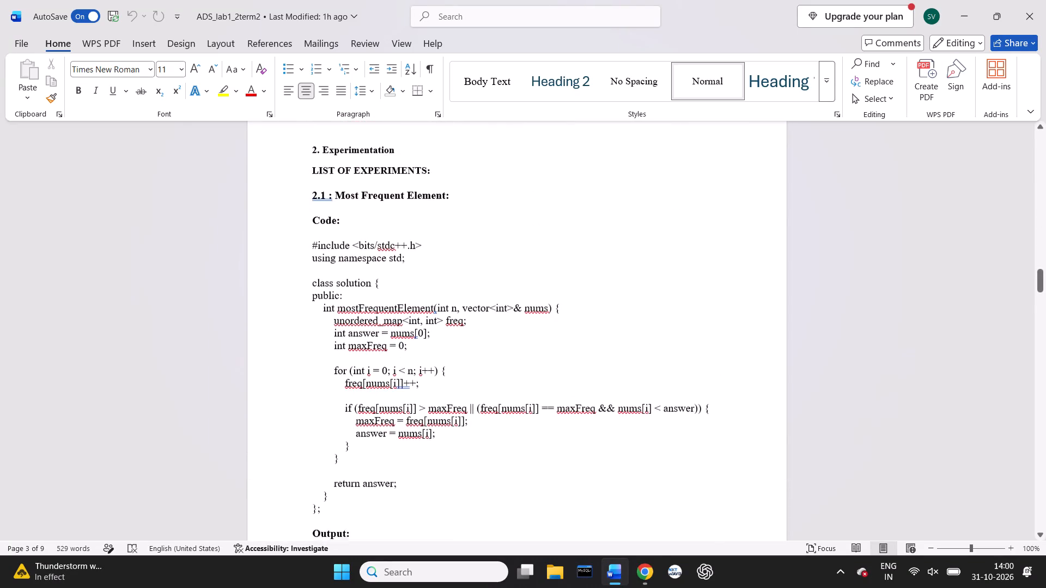
{"action": "scroll", "coordinate": [337, 402], "scroll_direction": "down", "scroll_amount": 5}
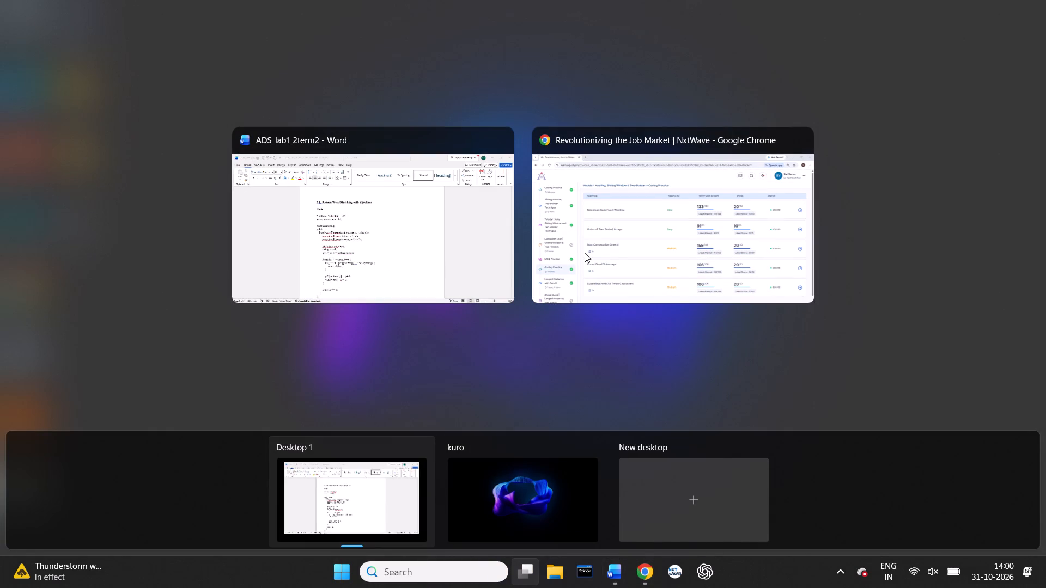
Switch to Chrome, open the Aurora University ERP in a new tab and go to its Academics section.
{"action": "left_click", "coordinate": [585, 253]}
{"action": "left_click", "coordinate": [198, 20]}
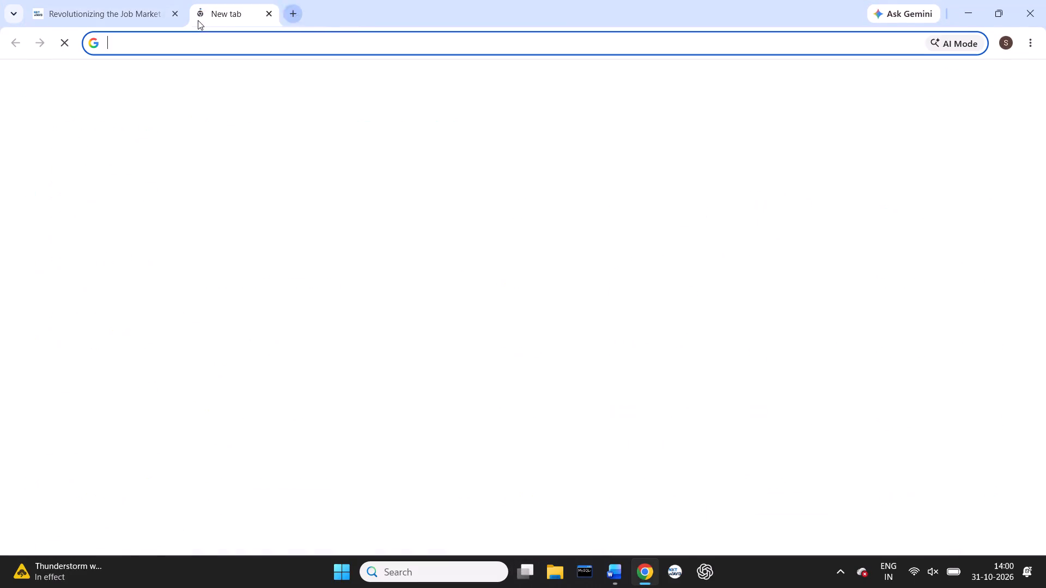
{"action": "left_click", "coordinate": [515, 421]}
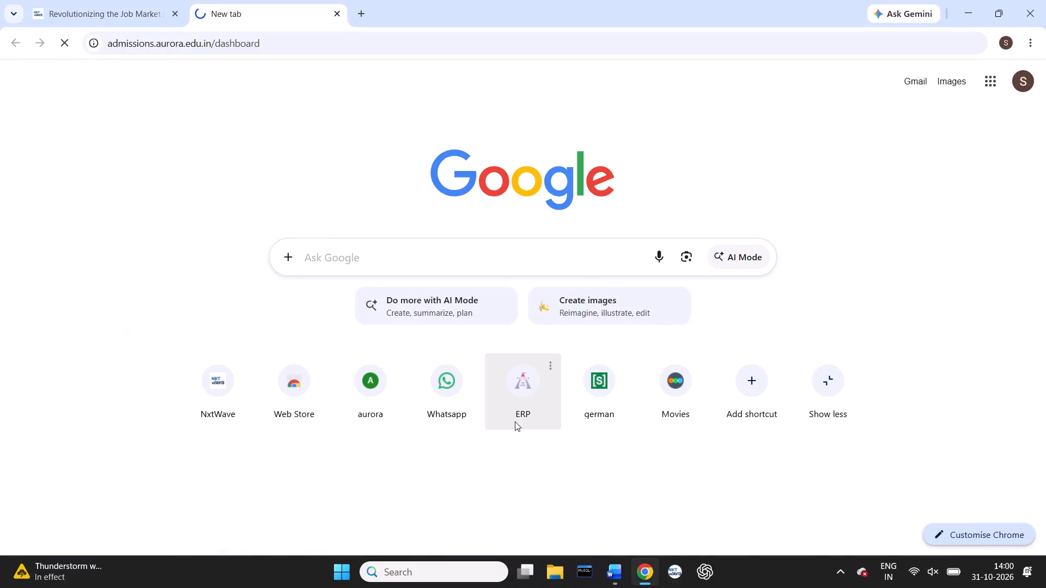
{"action": "left_click", "coordinate": [248, 356]}
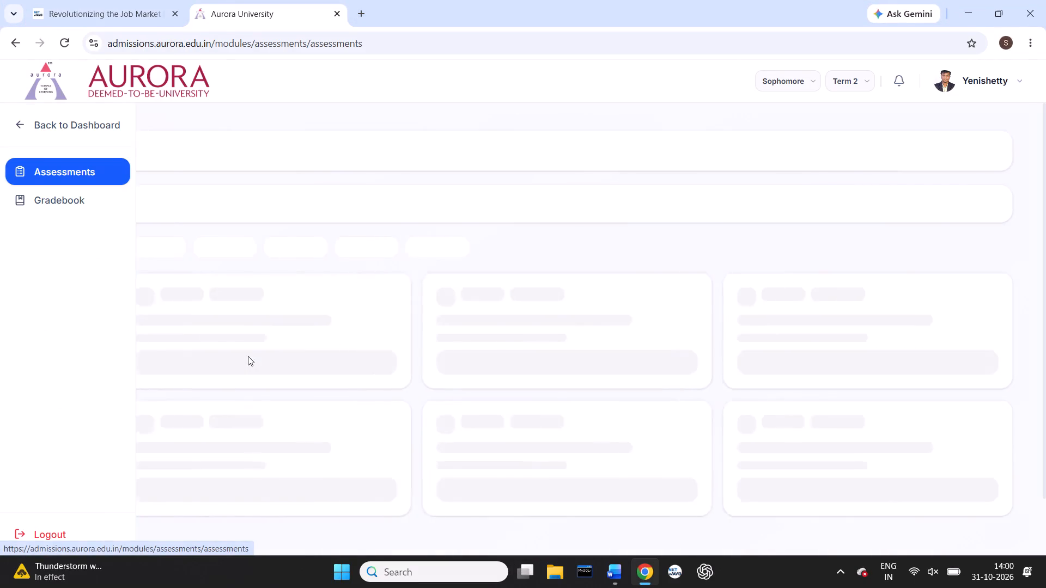
{"action": "left_click", "coordinate": [19, 126]}
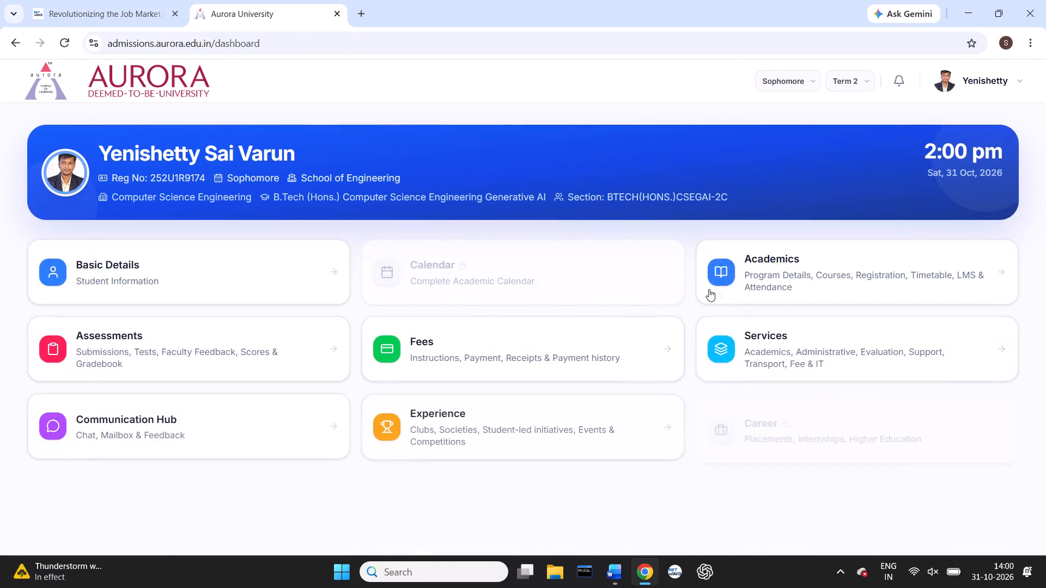
{"action": "left_click", "coordinate": [743, 278]}
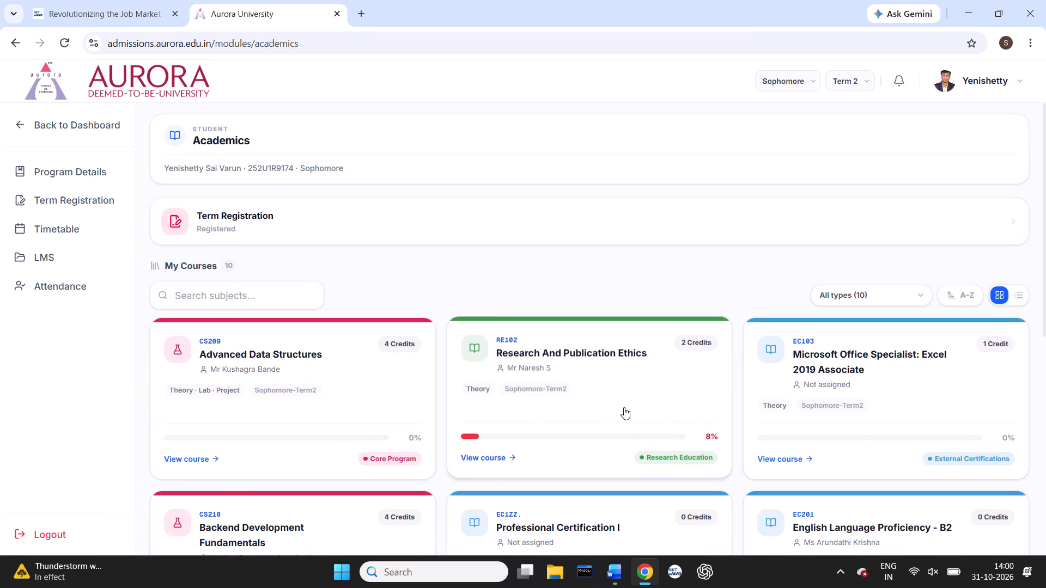
Open the Foundations of Data Science course from My Courses.
{"action": "scroll", "coordinate": [624, 407], "scroll_direction": "down", "scroll_amount": 3}
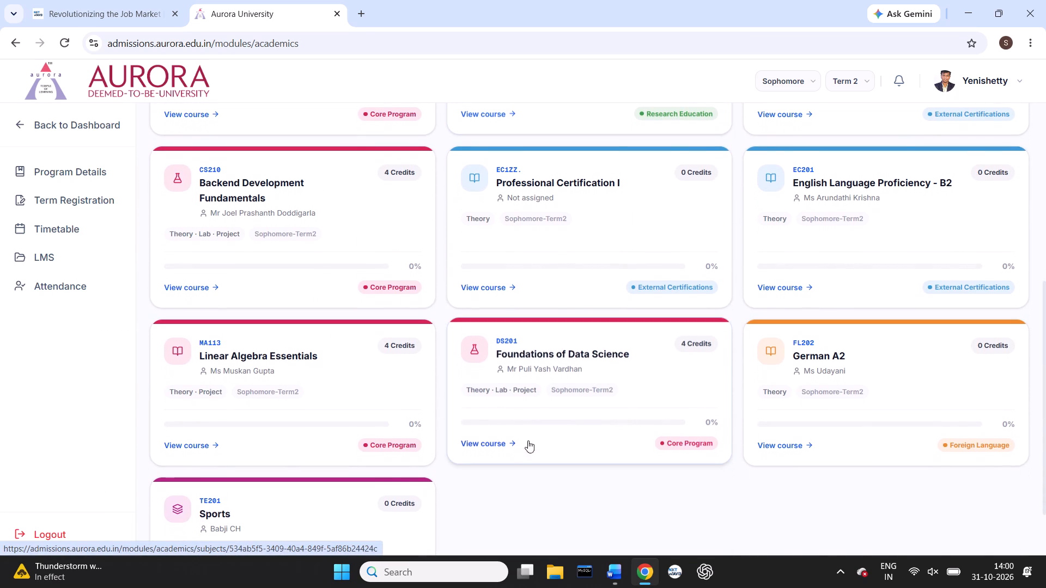
{"action": "left_click", "coordinate": [494, 445]}
Open the Attendance section and examine the session-wise attendance breakdown for Linear Algebra Essentials.
{"action": "left_click", "coordinate": [30, 278]}
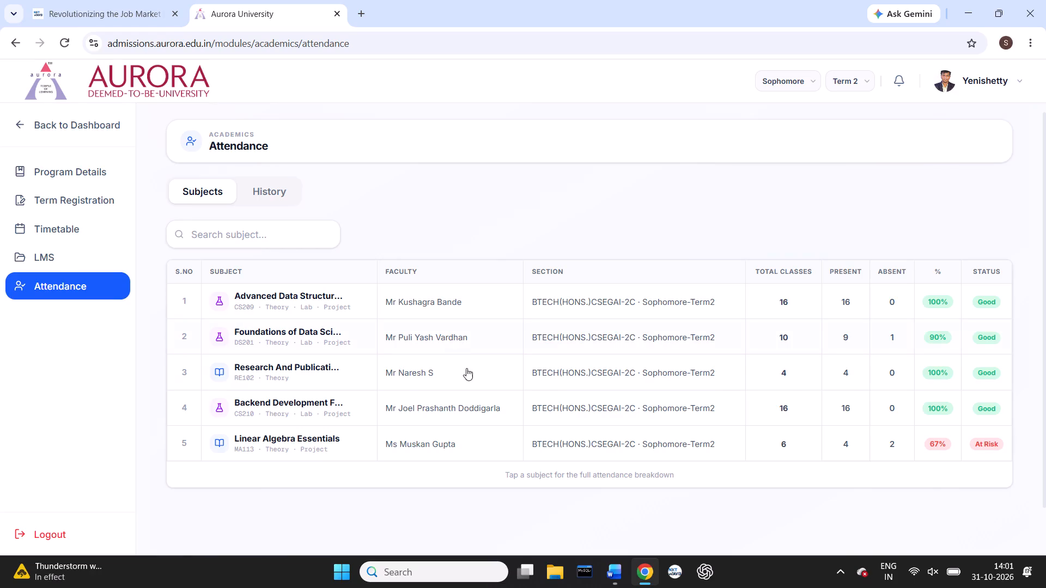
{"action": "left_click", "coordinate": [477, 440]}
{"action": "scroll", "coordinate": [477, 440], "scroll_direction": "down", "scroll_amount": 1}
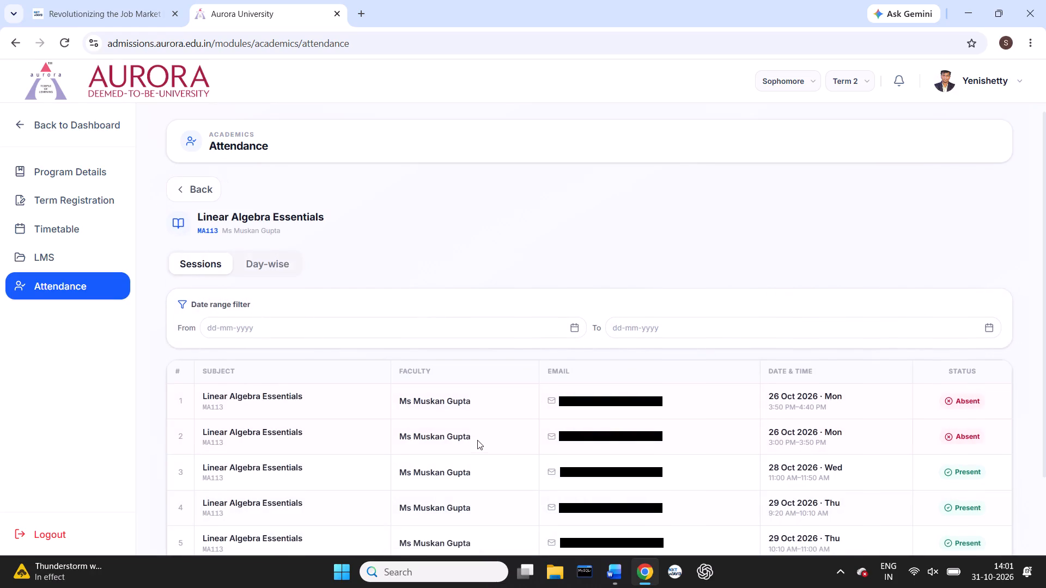
{"action": "scroll", "coordinate": [477, 440], "scroll_direction": "down", "scroll_amount": 4}
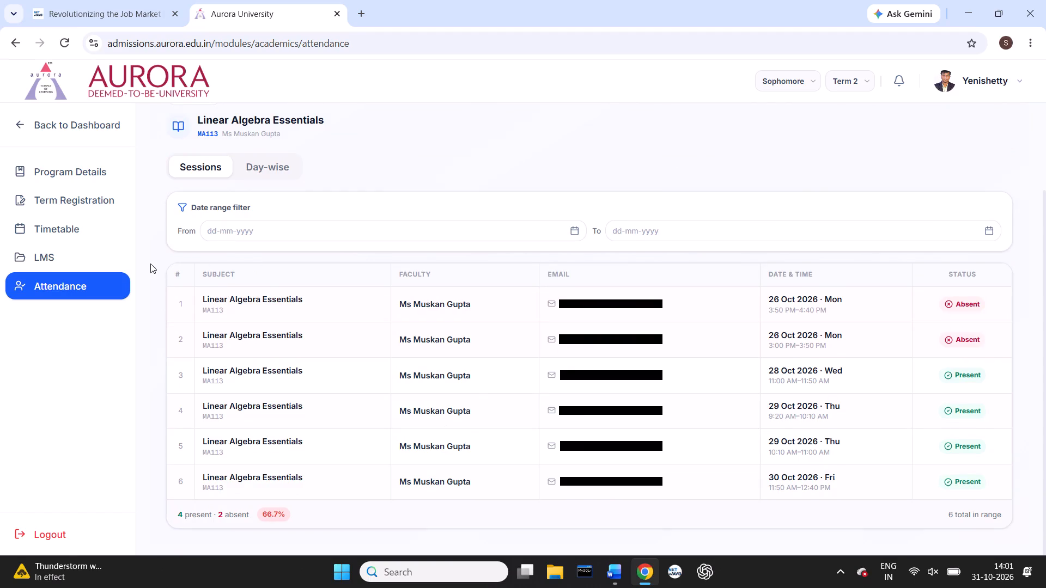
Check today's class timetable and return to the subject attendance overview.
{"action": "left_click", "coordinate": [94, 234]}
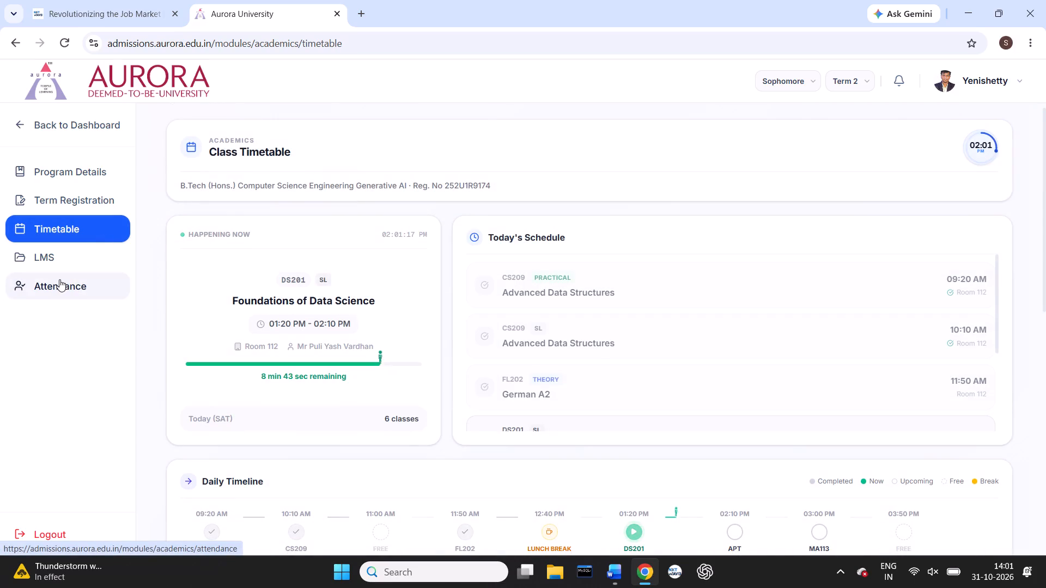
{"action": "left_click", "coordinate": [59, 279]}
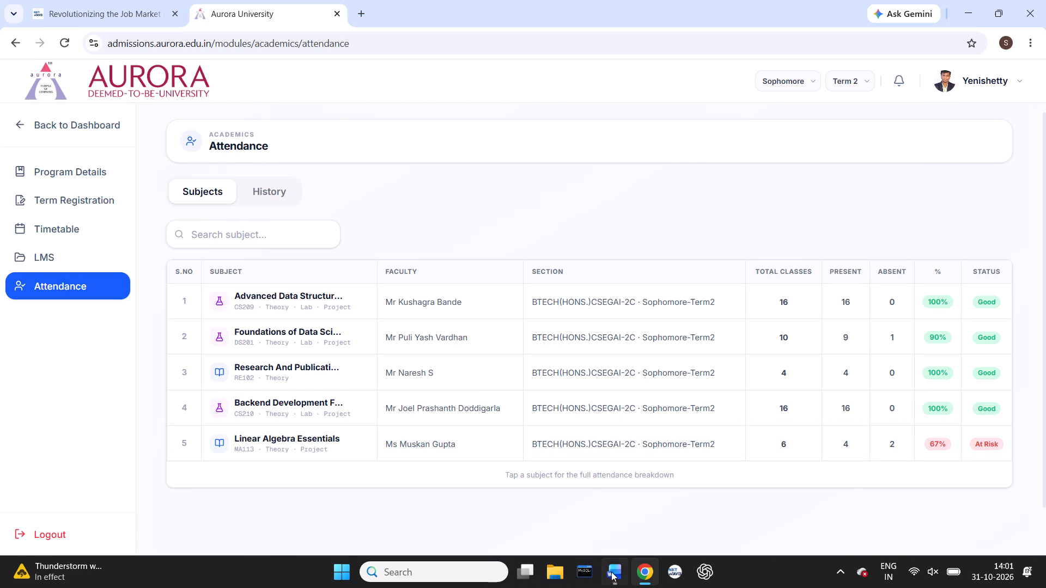
Switch back to Word and on to the NxtWave app, and go to Continue from Where You Left Off on its Home page.
{"action": "left_click", "coordinate": [603, 501]}
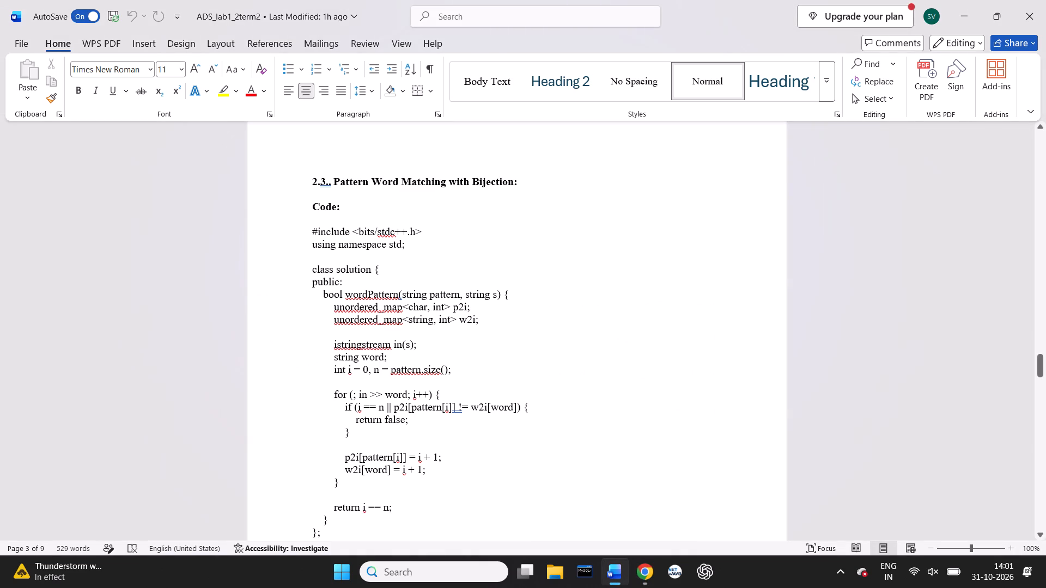
{"action": "left_click", "coordinate": [680, 578]}
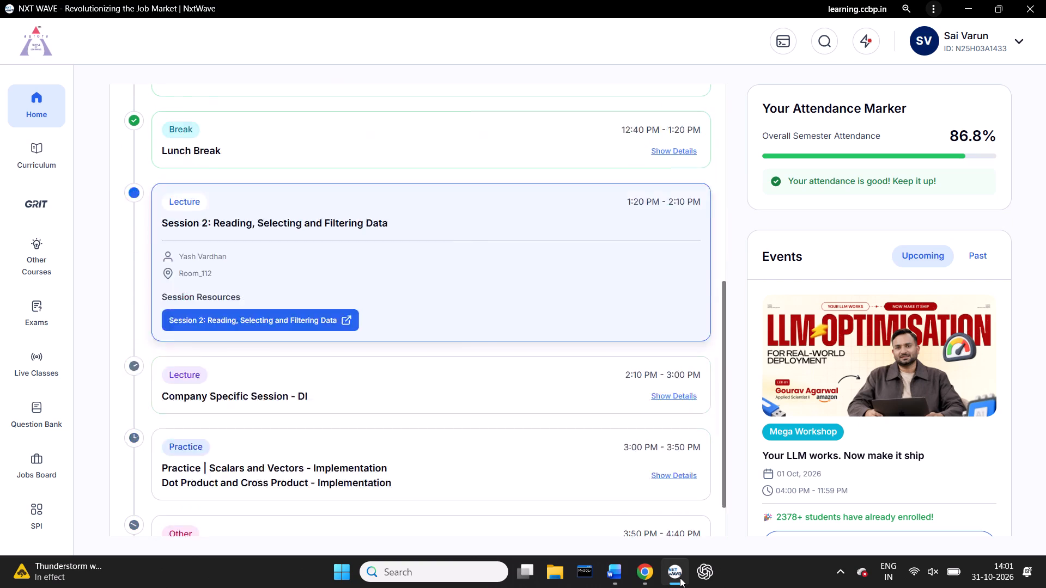
{"action": "scroll", "coordinate": [499, 446], "scroll_direction": "up", "scroll_amount": 3}
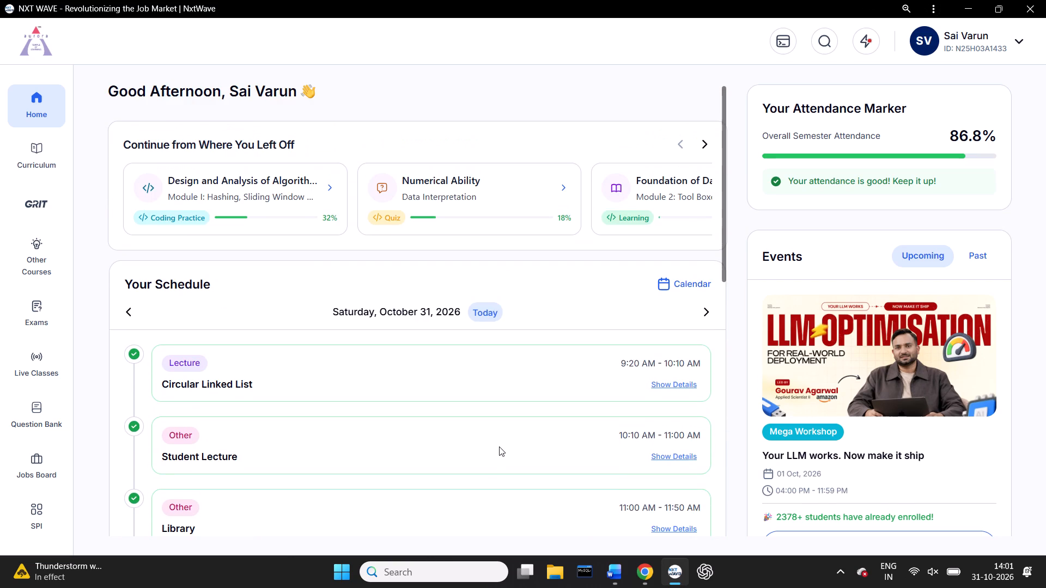
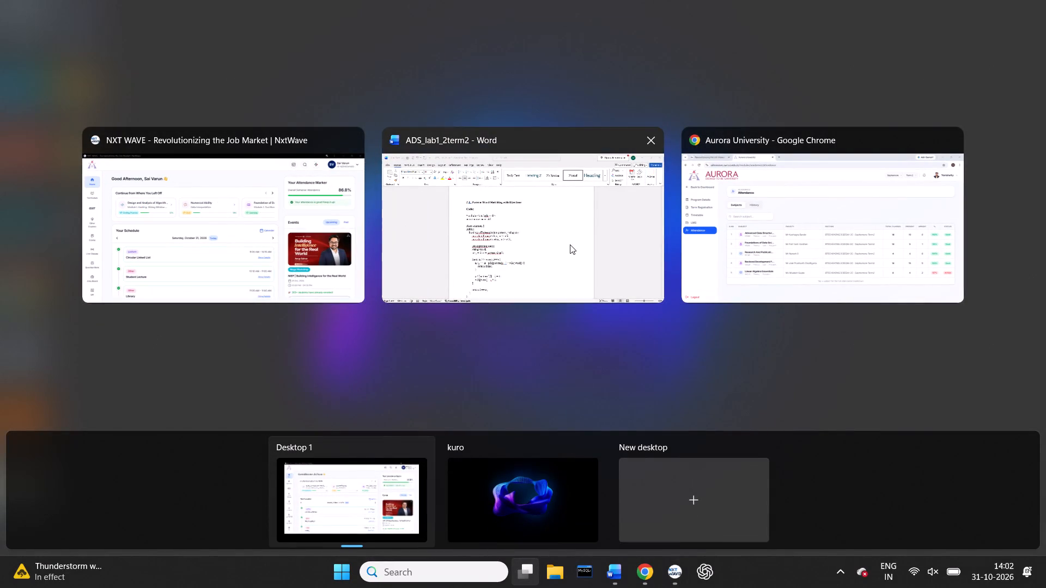
Switch to the NxtWave app and view the Curriculum page's list of terms.
{"action": "left_click", "coordinate": [227, 226]}
{"action": "left_click", "coordinate": [48, 146]}
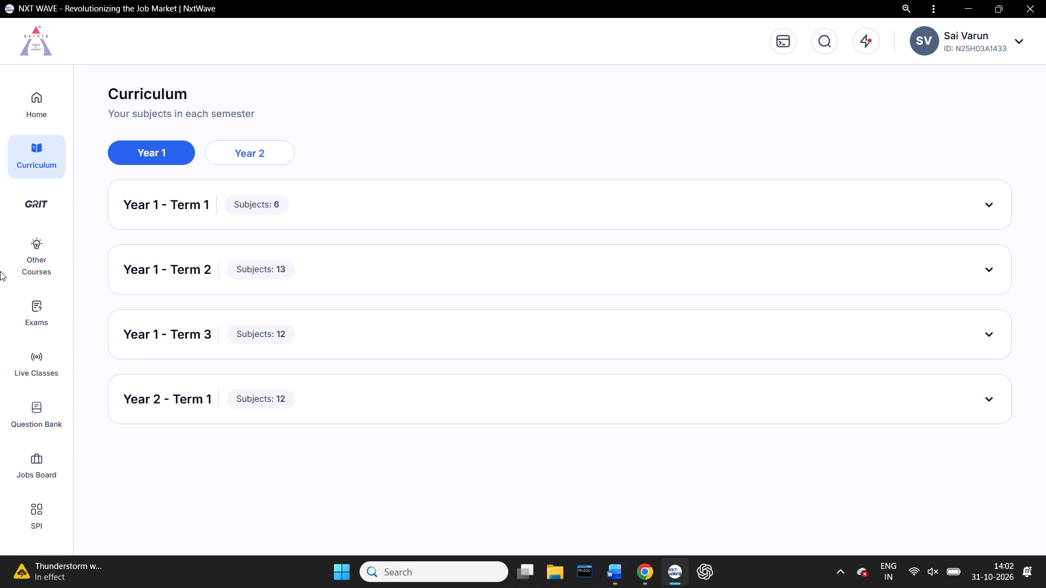
From today's schedule on the Home page, open the Circular Linked List session resource and show its course outline.
{"action": "left_click", "coordinate": [34, 114]}
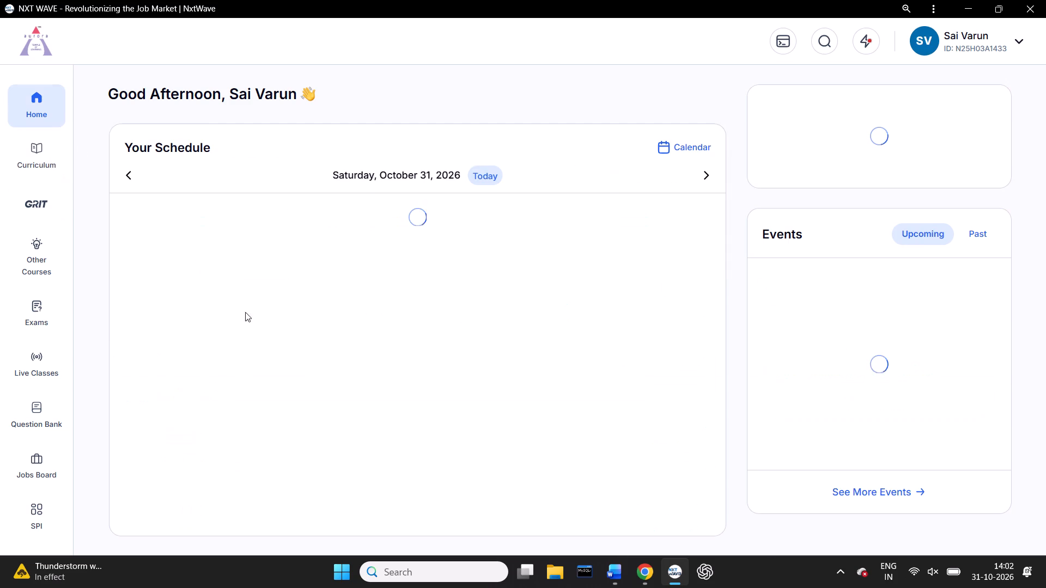
{"action": "scroll", "coordinate": [212, 321], "scroll_direction": "up", "scroll_amount": 3}
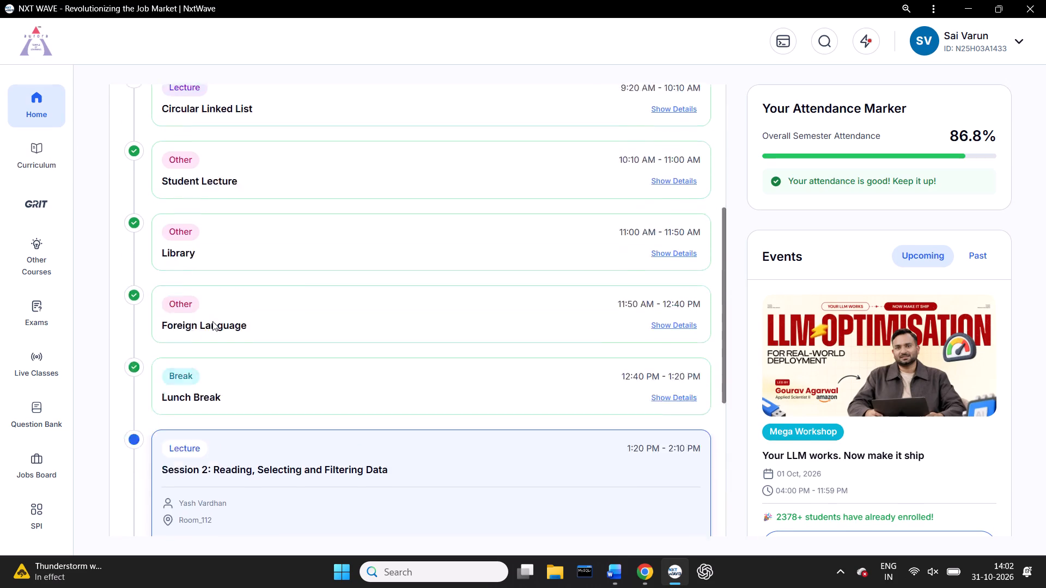
{"action": "scroll", "coordinate": [212, 321], "scroll_direction": "up", "scroll_amount": 1}
{"action": "left_click", "coordinate": [682, 303]}
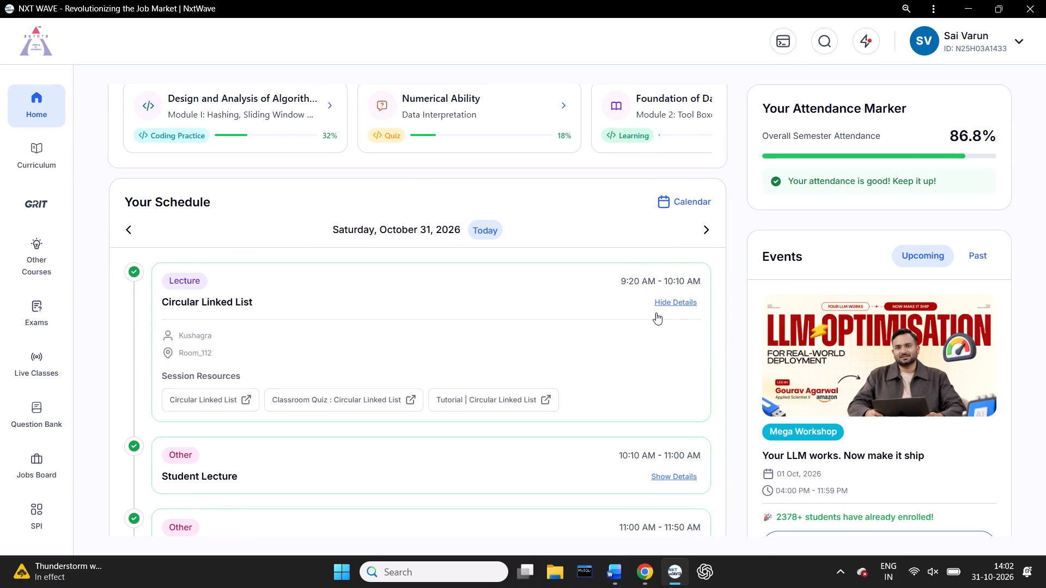
{"action": "left_click_drag", "start_coordinate": [217, 412], "coordinate": [215, 402]}
{"action": "left_click", "coordinate": [215, 402]}
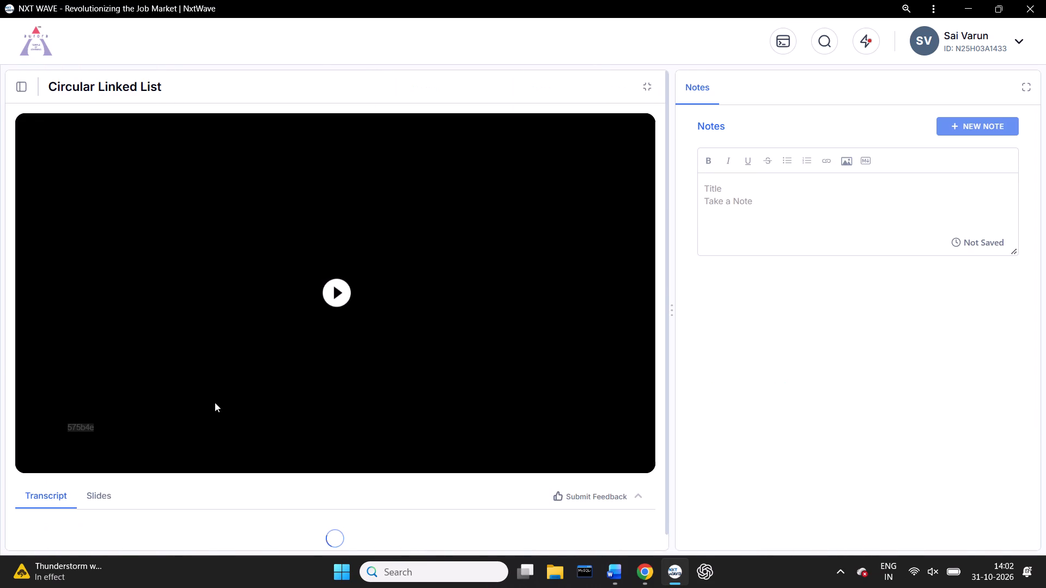
{"action": "left_click", "coordinate": [16, 83]}
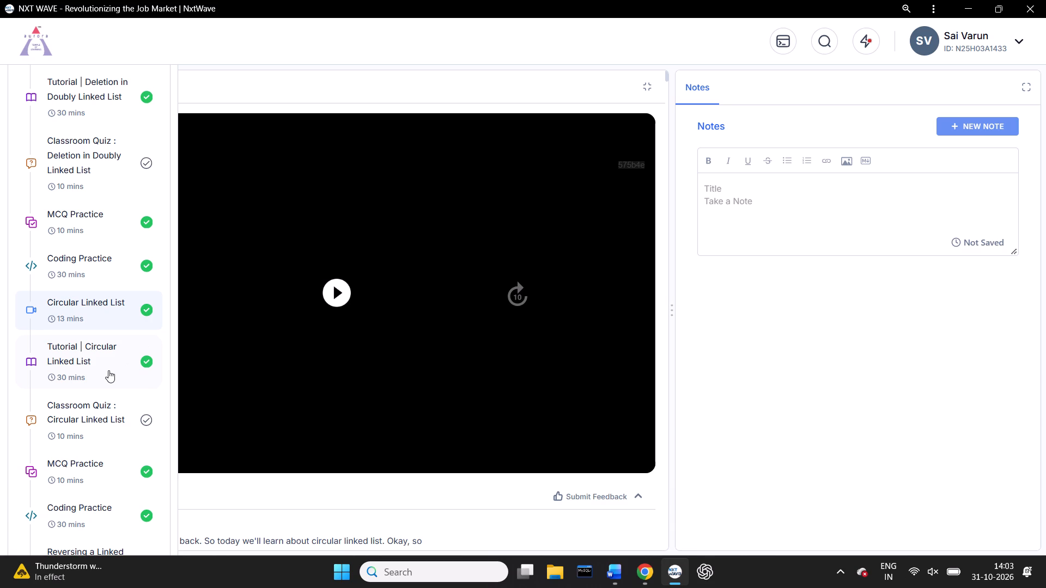
Switch to the Chrome window with the Aurora University attendance page.
{"action": "left_click", "coordinate": [643, 566]}
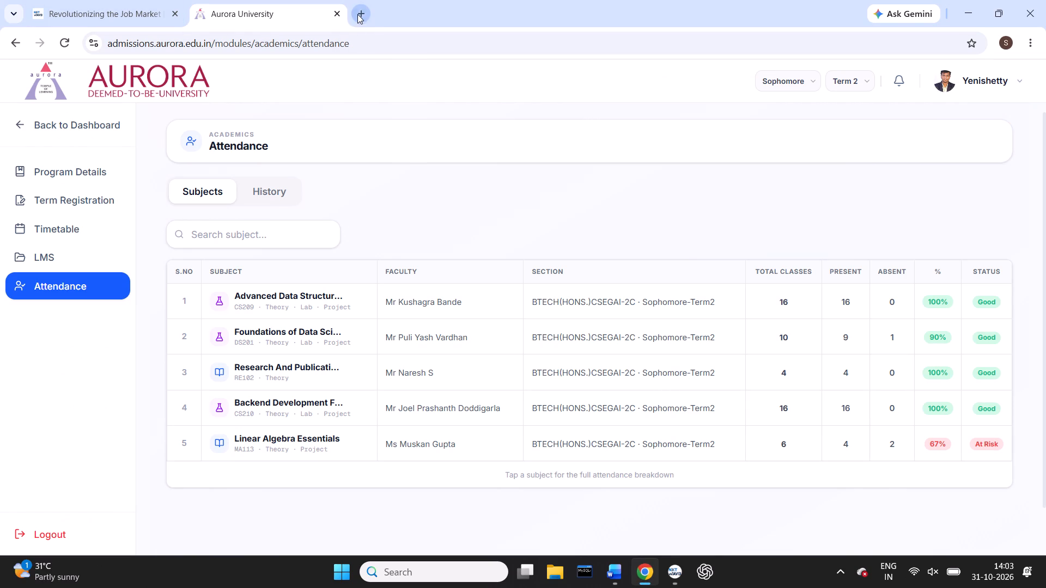
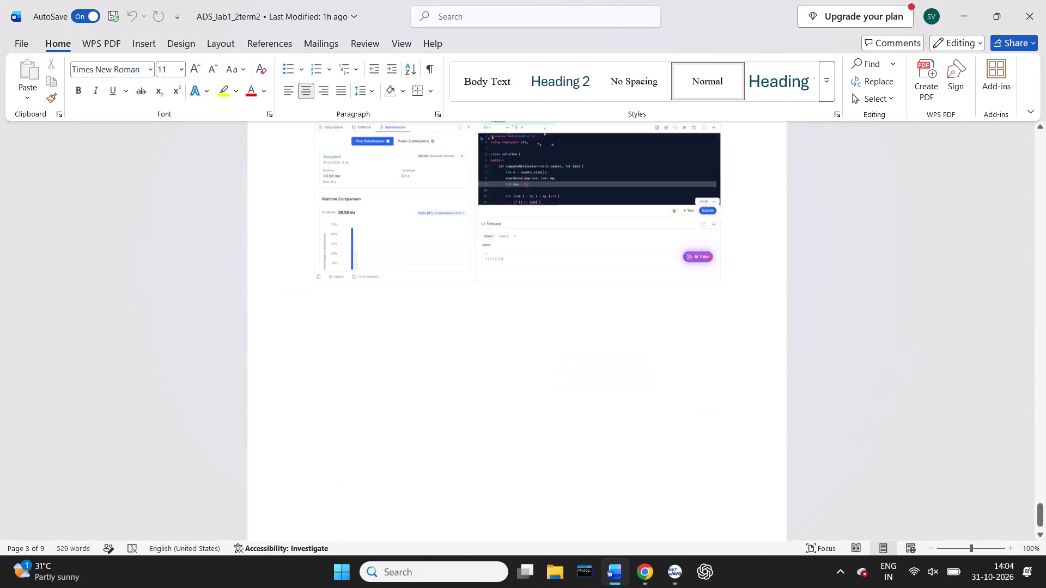
Below the last output screenshot, enter the heading "2.6.. Maximum Sum Fixed Window", copying the question title from the Coding Practice list in Chrome.
{"action": "scroll", "coordinate": [609, 514], "scroll_direction": "down", "scroll_amount": 3}
{"action": "scroll", "coordinate": [491, 376], "scroll_direction": "up", "scroll_amount": 1}
{"action": "left_click", "coordinate": [410, 372]}
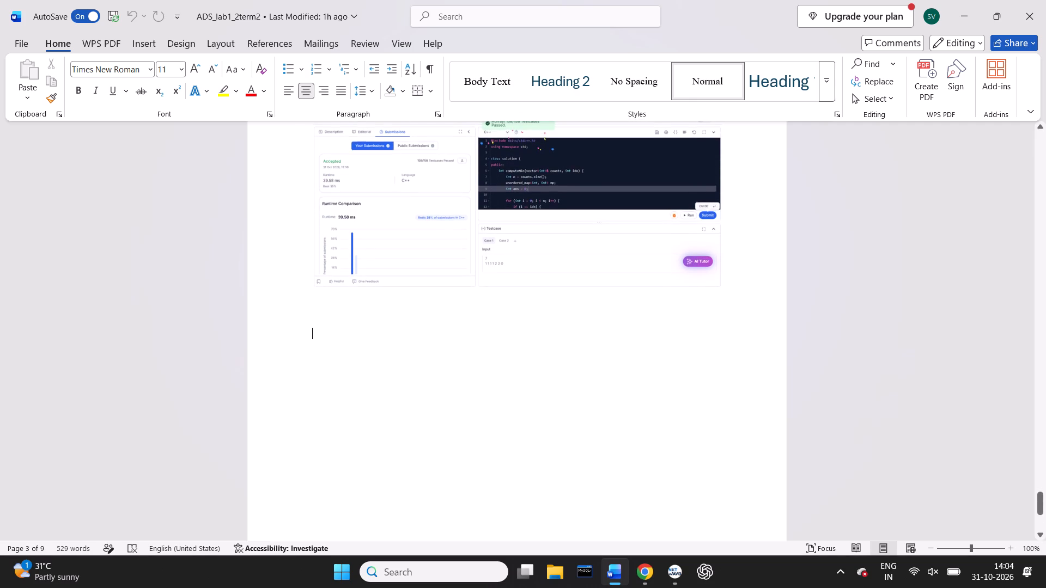
{"action": "type", "text": "2."}
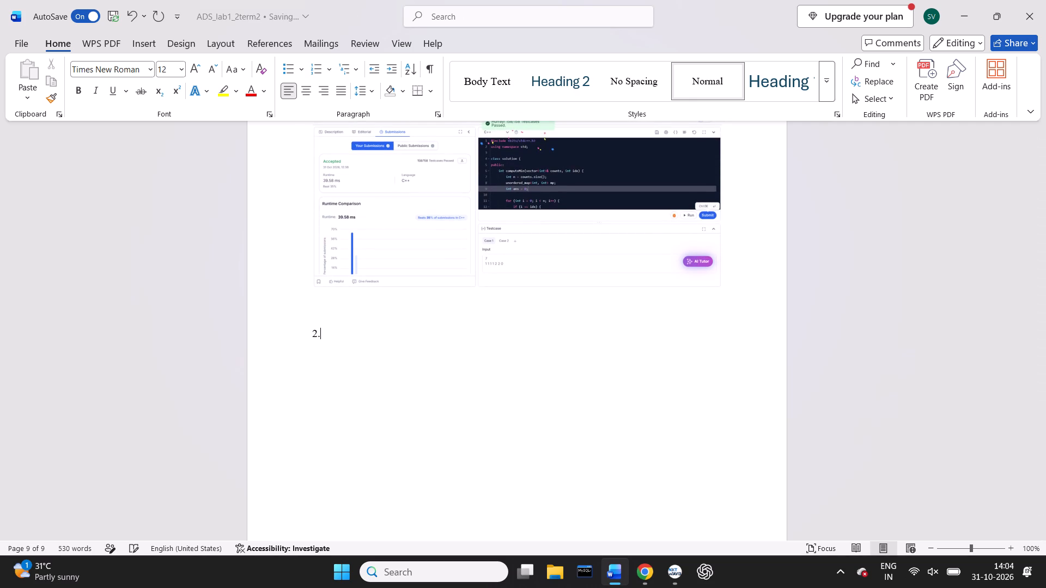
{"action": "key", "text": "6"}
{"action": "type", "text": ".."}
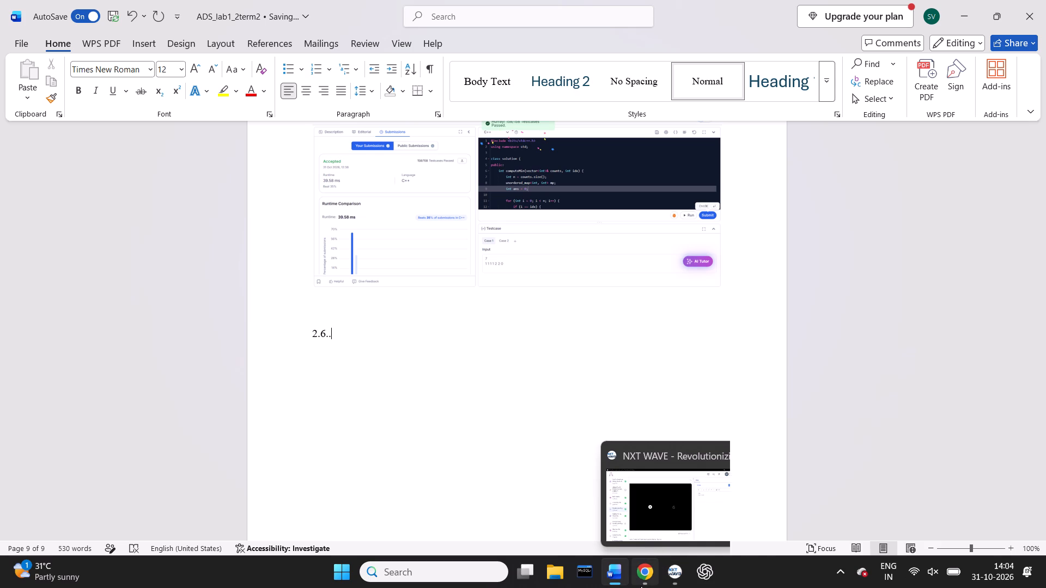
{"action": "left_click", "coordinate": [638, 512]}
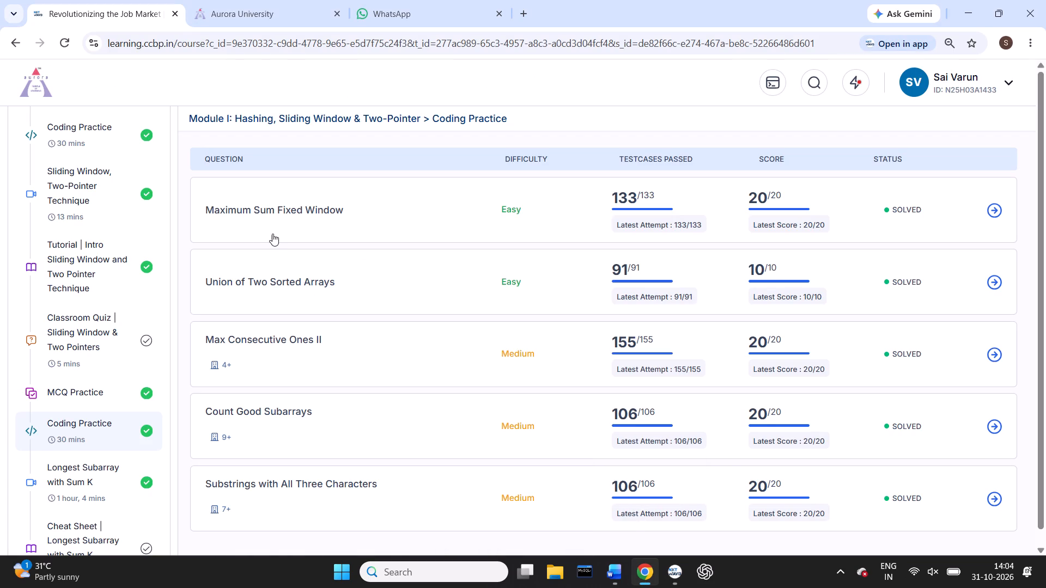
{"action": "left_click_drag", "start_coordinate": [206, 210], "coordinate": [343, 220]}
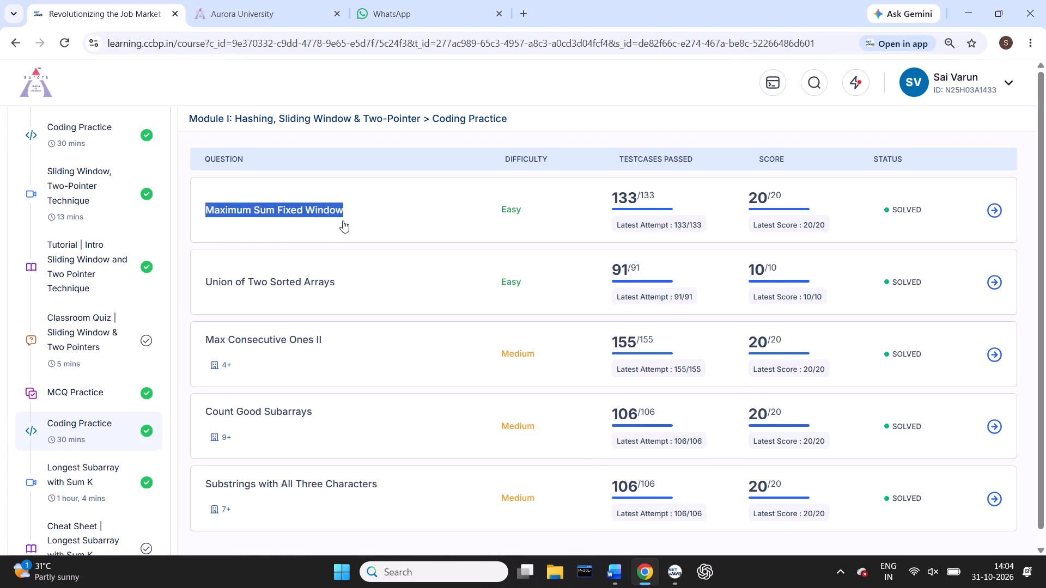
{"action": "left_click_drag", "start_coordinate": [343, 220], "coordinate": [345, 219]}
{"action": "key", "text": "ctrl+c"}
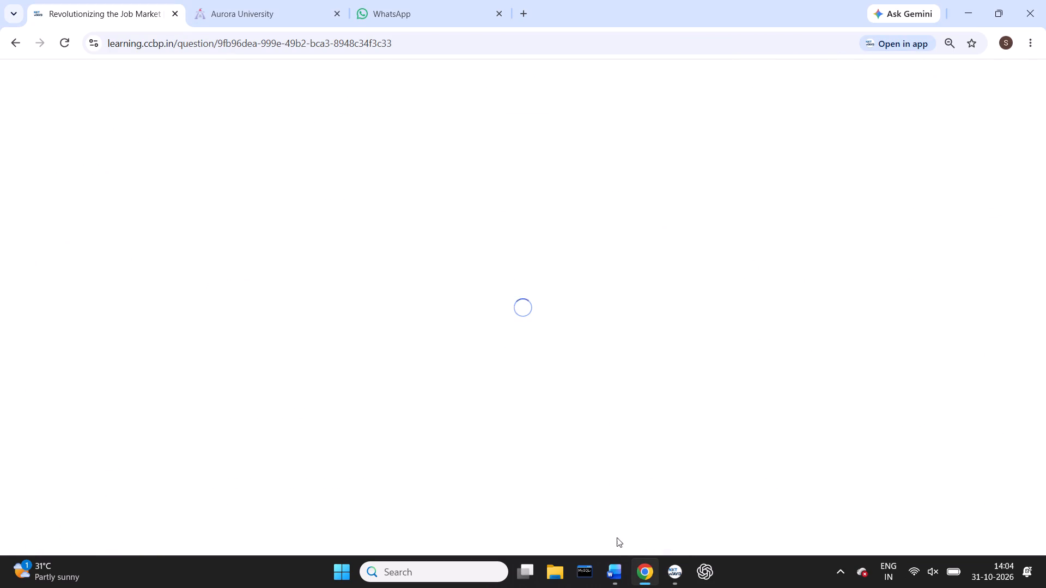
{"action": "left_click", "coordinate": [611, 527]}
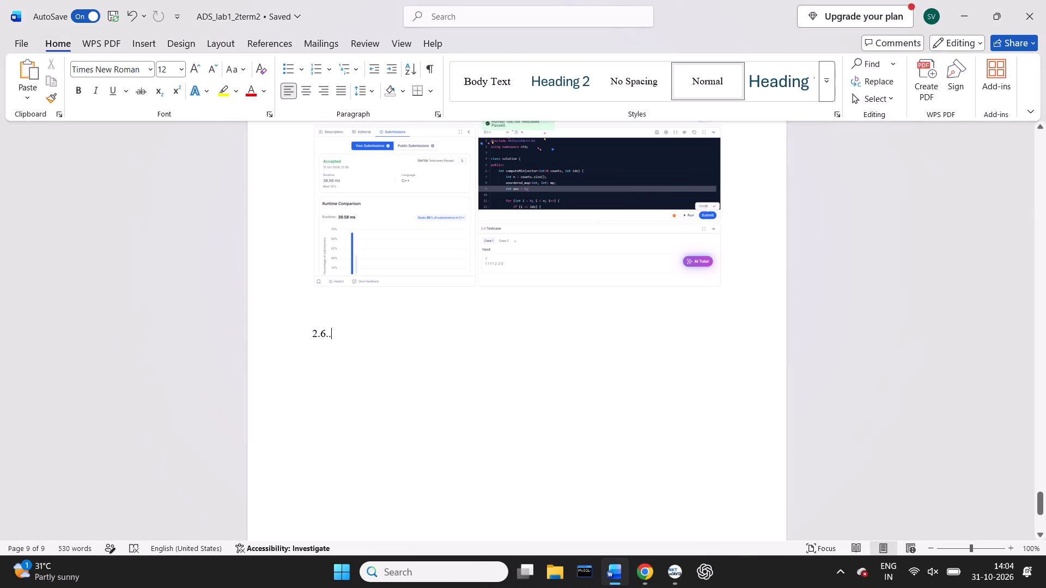
{"action": "key", "text": "ctrl+v"}
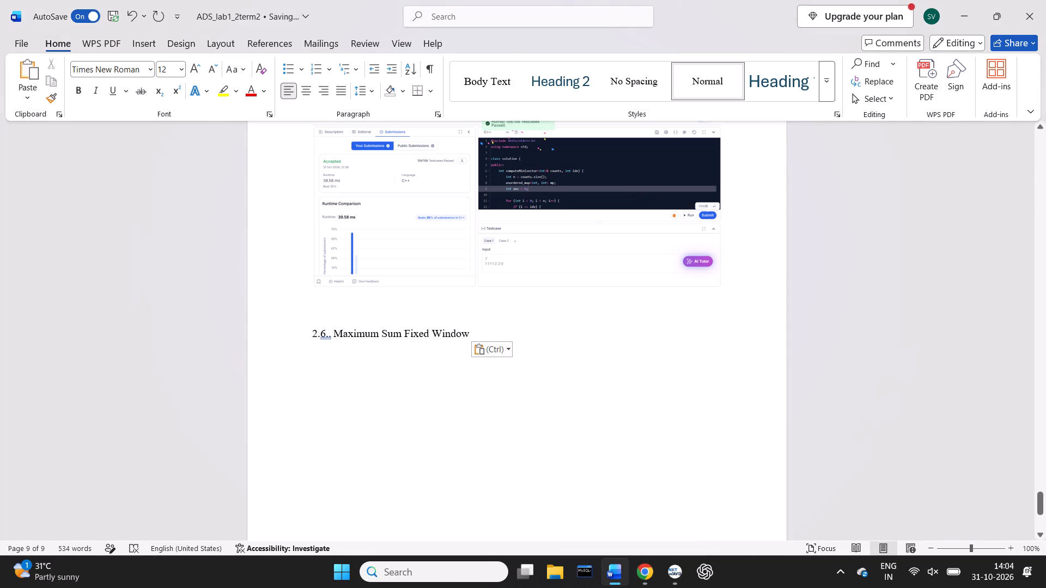
{"action": "key", "text": "period"}
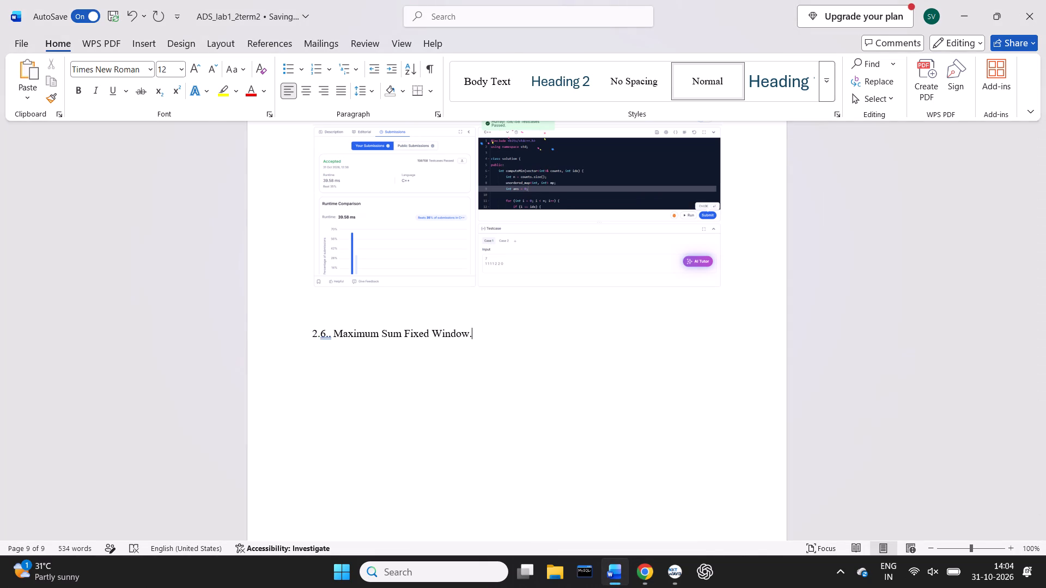
{"action": "key", "text": "BackSpace"}
Make the 2.6 Maximum Sum Fixed Window heading bold.
{"action": "left_click", "coordinate": [611, 527]}
{"action": "left_click_drag", "start_coordinate": [611, 527], "coordinate": [459, 531]}
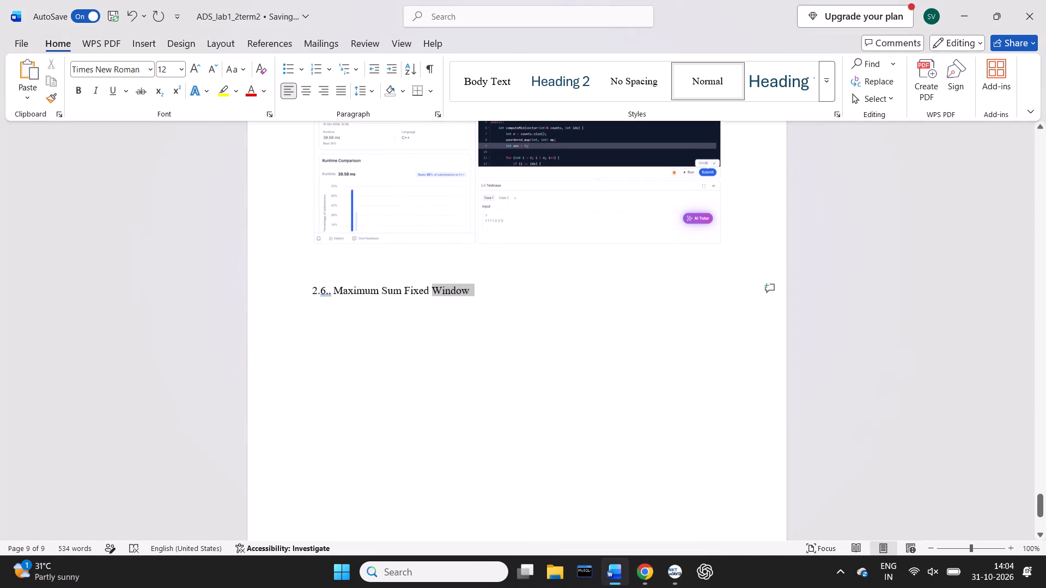
{"action": "left_click_drag", "start_coordinate": [459, 531], "coordinate": [458, 531]}
{"action": "left_click_drag", "start_coordinate": [308, 290], "coordinate": [463, 293]}
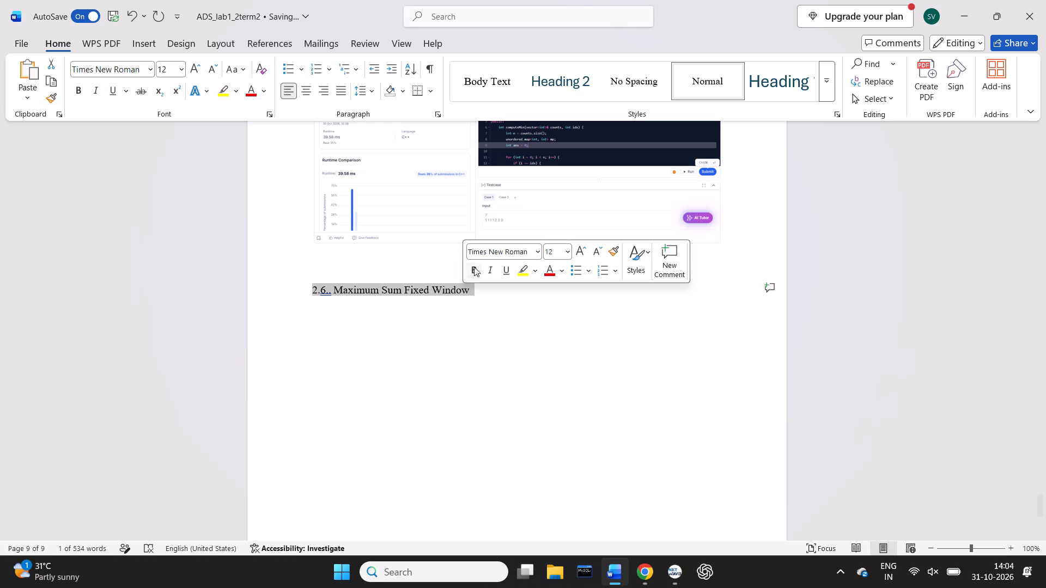
{"action": "left_click", "coordinate": [474, 267]}
{"action": "left_click", "coordinate": [484, 292]}
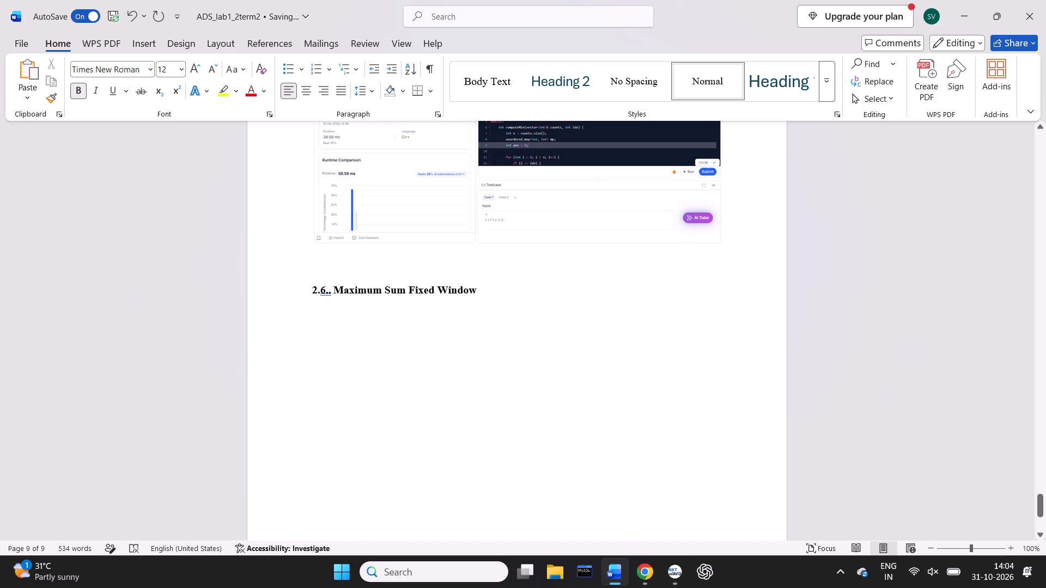
Add a "Code:" label under the 2.6 heading, with a new line below it for the code.
{"action": "key", "text": "Return"}
{"action": "key", "text": "Return"}
{"action": "type", "text": "Code:"}
{"action": "key", "text": "Return"}
{"action": "key", "text": "Return"}
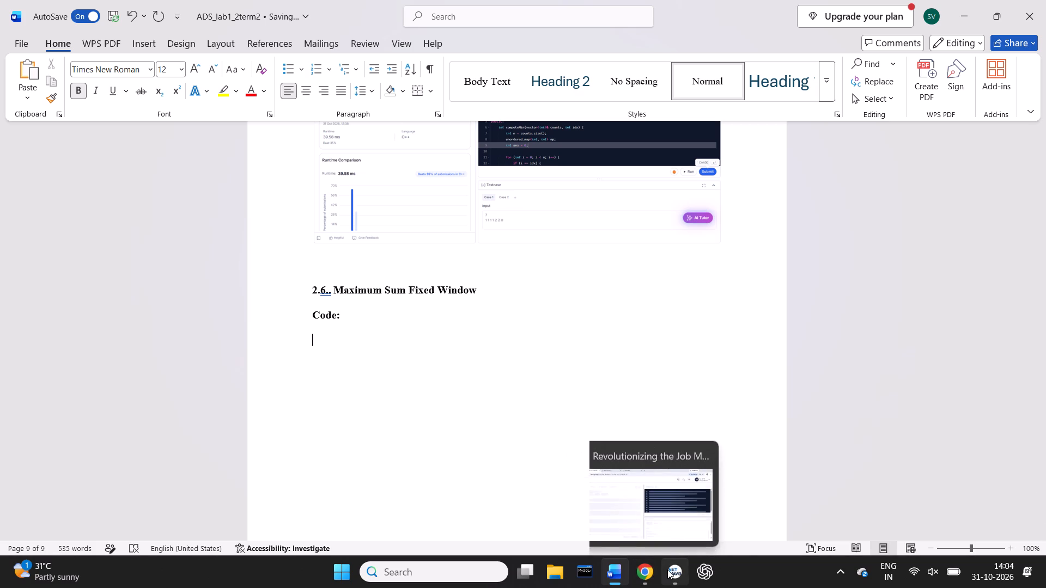
Copy the full C++ solution of Maximum Sum Fixed Window from the Chrome editor and paste it under the Code label in Word.
{"action": "left_click", "coordinate": [737, 455]}
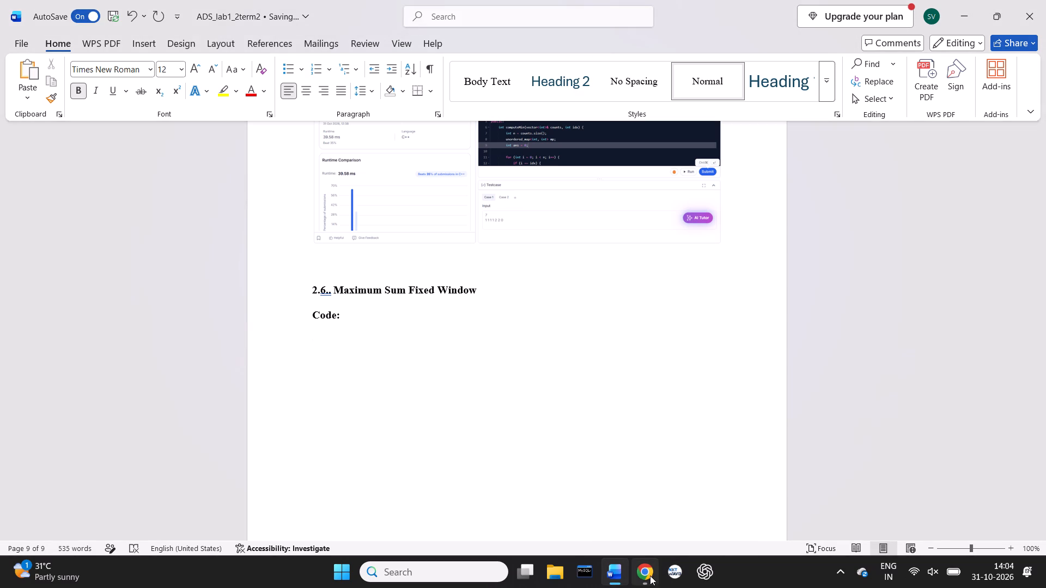
{"action": "left_click", "coordinate": [639, 513]}
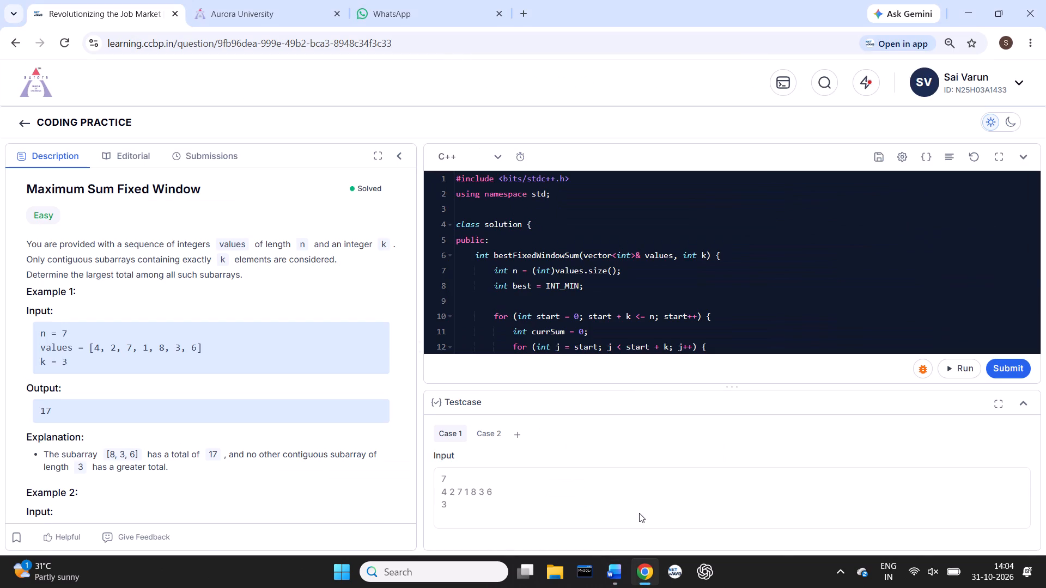
{"action": "left_click", "coordinate": [577, 287]}
{"action": "key", "text": "ctrl+a"}
{"action": "key", "text": "ctrl+v"}
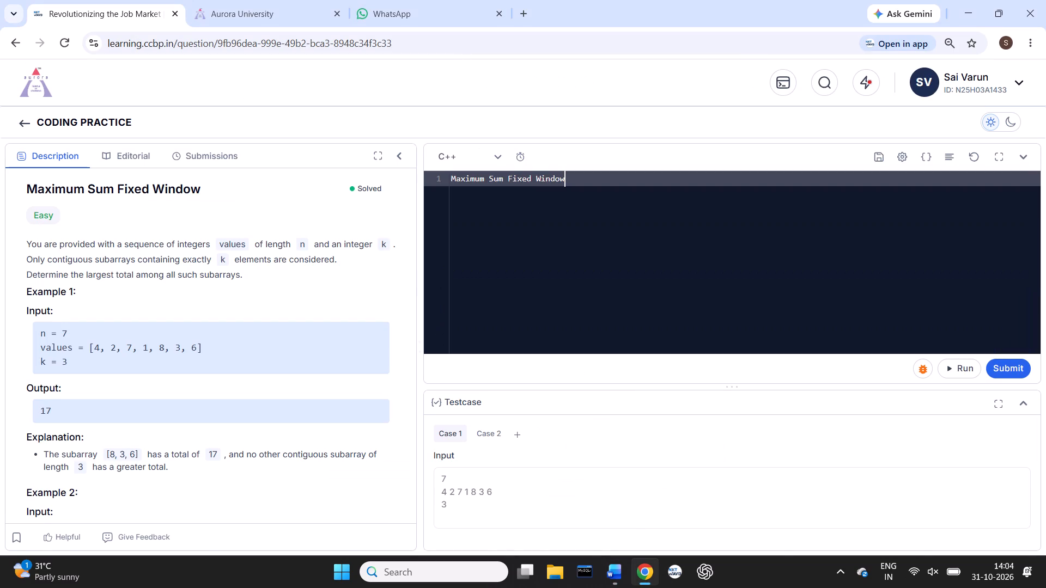
{"action": "key", "text": "ctrl+z"}
{"action": "key", "text": "ctrl+c"}
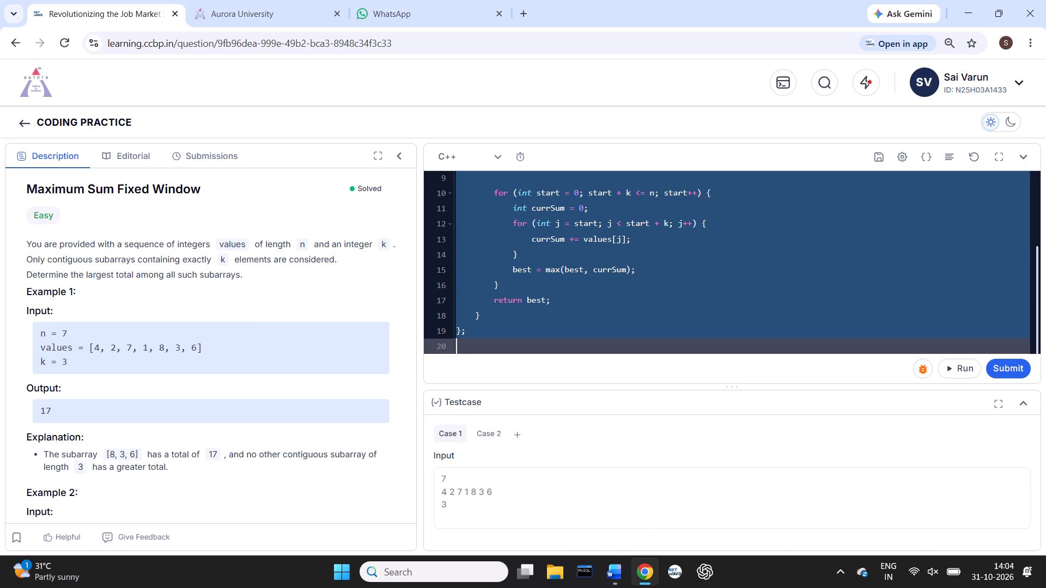
{"action": "left_click", "coordinate": [577, 287]}
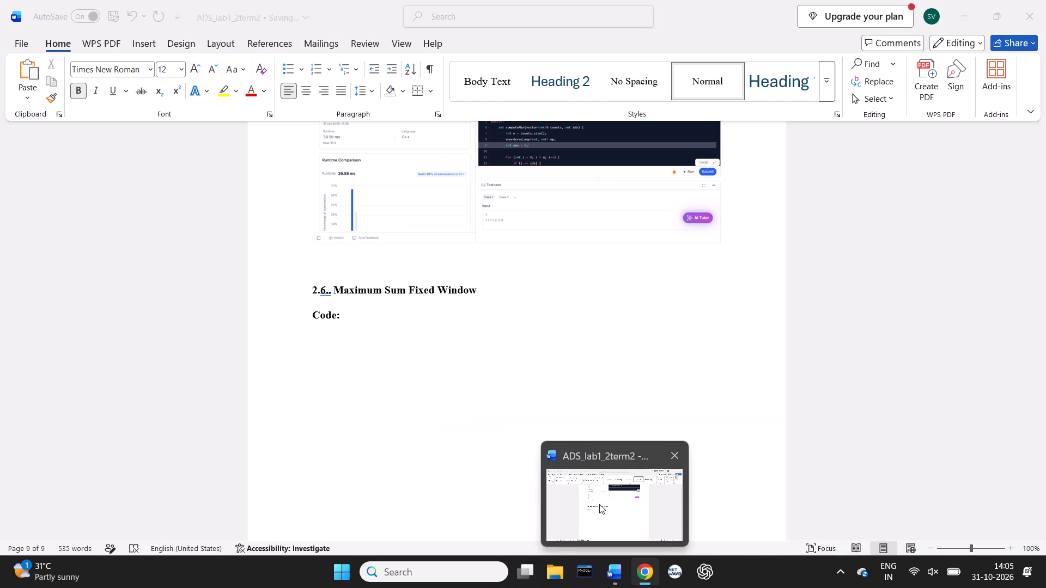
{"action": "left_click", "coordinate": [599, 504]}
{"action": "key", "text": "ctrl+v"}
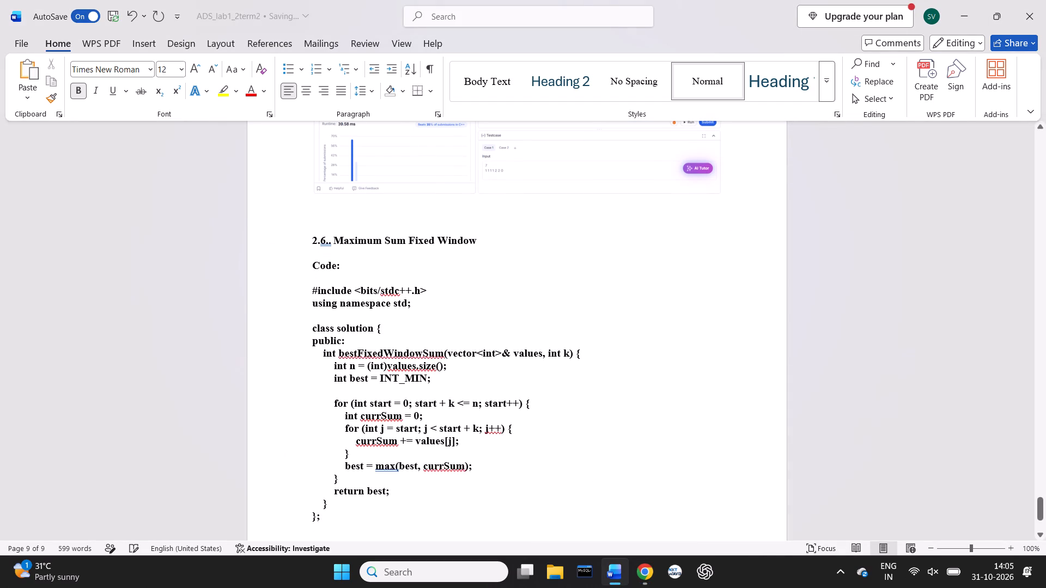
Remove the bold formatting from the pasted Maximum Sum Fixed Window code.
{"action": "left_click_drag", "start_coordinate": [357, 523], "coordinate": [308, 297]}
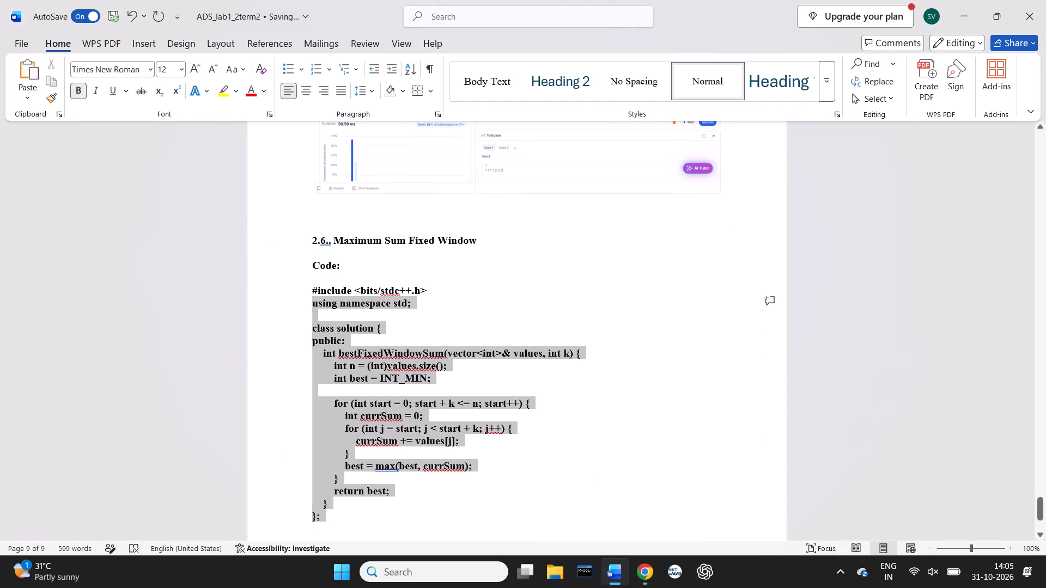
{"action": "left_click_drag", "start_coordinate": [308, 297], "coordinate": [308, 291]}
{"action": "left_click", "coordinate": [315, 271]}
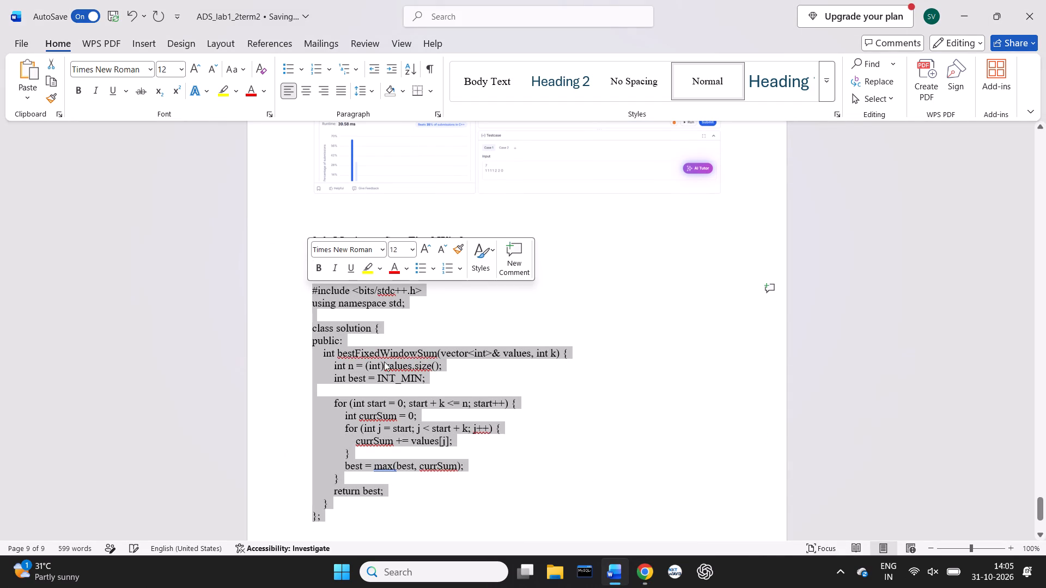
{"action": "left_click", "coordinate": [396, 375]}
Add empty lines after the closing brace of the Maximum Sum Fixed Window code.
{"action": "scroll", "coordinate": [396, 375], "scroll_direction": "down", "scroll_amount": 4}
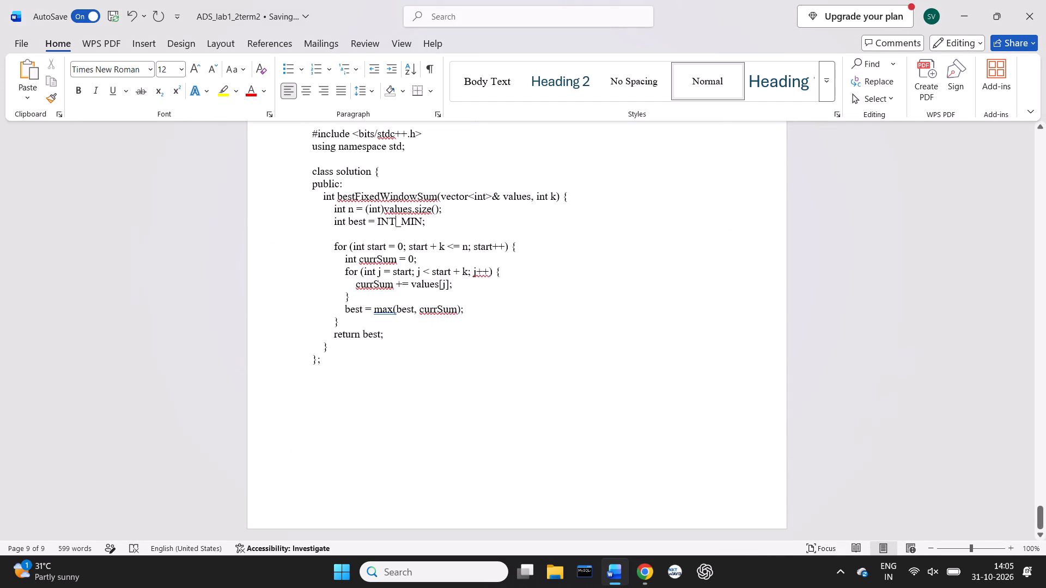
{"action": "left_click", "coordinate": [361, 373]}
{"action": "key", "text": "Return"}
{"action": "key", "text": "Return"}
Insert blank lines above the 2.6 heading until the Maximum Sum Fixed Window section starts on a new page.
{"action": "scroll", "coordinate": [361, 373], "scroll_direction": "up", "scroll_amount": 2}
{"action": "left_click", "coordinate": [331, 400]}
{"action": "key", "text": "Return"}
{"action": "key", "text": "Return"}
{"action": "key", "text": "Return"}
{"action": "key", "text": "Return"}
{"action": "key", "text": "Return"}
{"action": "key", "text": "Return"}
{"action": "key", "text": "Return"}
{"action": "key", "text": "Return"}
{"action": "key", "text": "Return"}
{"action": "key", "text": "Return"}
{"action": "key", "text": "Return"}
{"action": "key", "text": "Return"}
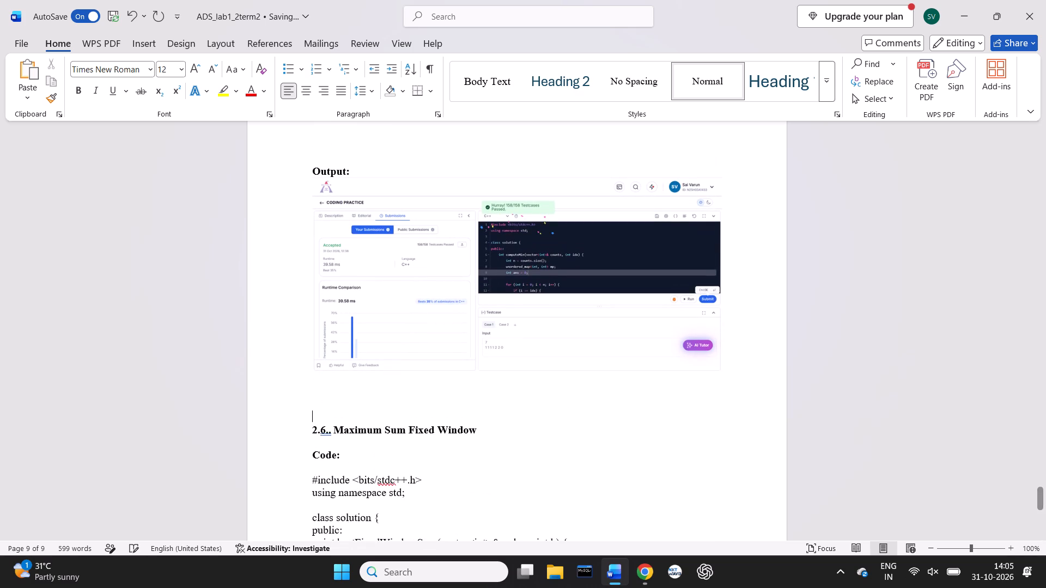
{"action": "key", "text": "Return"}
{"action": "key", "text": "Return"}
{"action": "key", "text": "Return"}
{"action": "key", "text": "Return"}
{"action": "key", "text": "Return"}
{"action": "key", "text": "Return"}
{"action": "key", "text": "Return"}
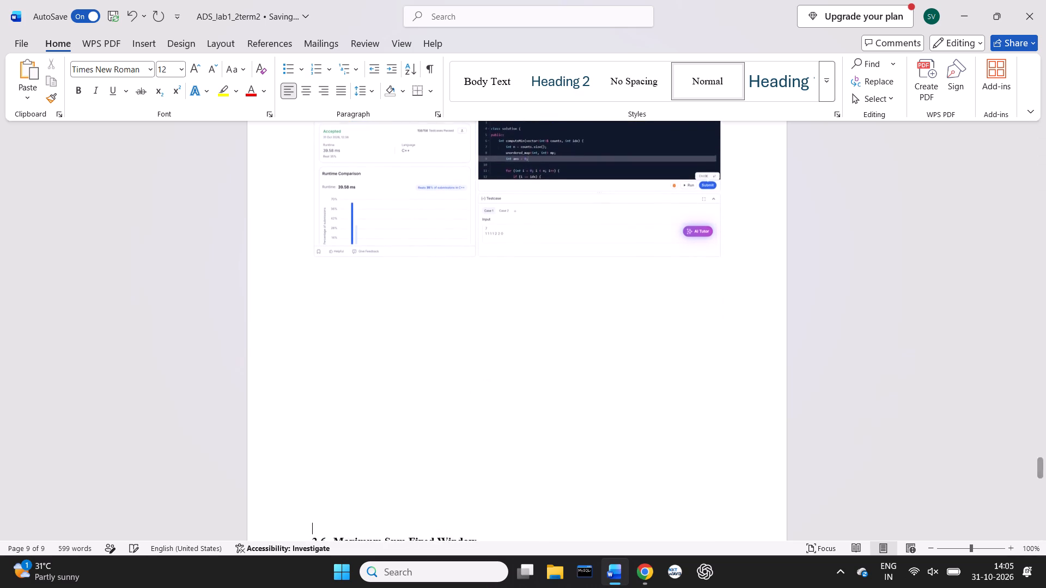
{"action": "key", "text": "Return"}
{"action": "key", "text": "Return"}
{"action": "key", "text": "Return"}
{"action": "key", "text": "Return"}
{"action": "key", "text": "Return"}
{"action": "key", "text": "Return"}
{"action": "key", "text": "Return"}
{"action": "key", "text": "Return"}
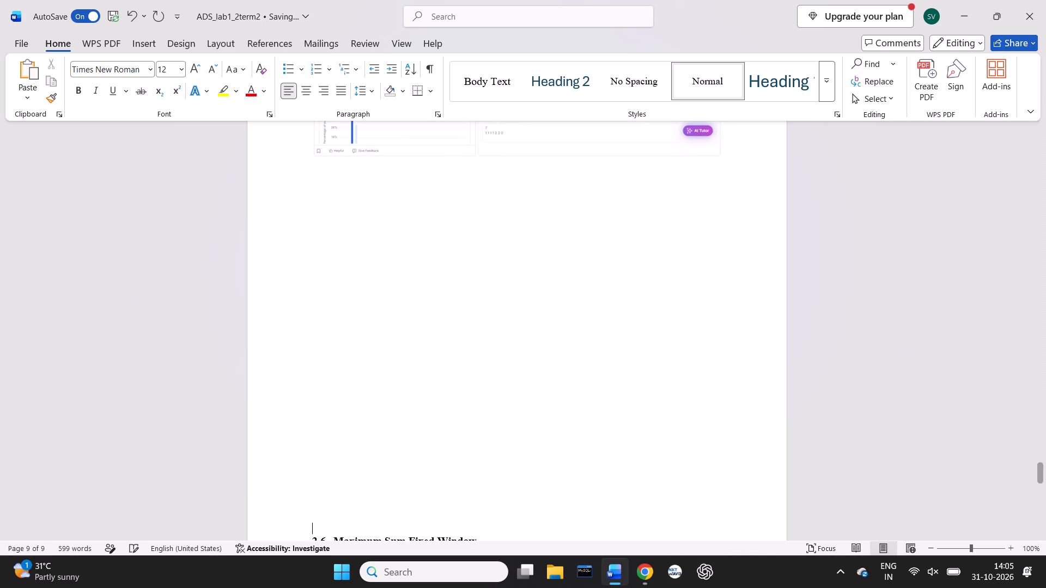
{"action": "key", "text": "Return"}
{"action": "key", "text": "Return"}
{"action": "key", "text": "Return"}
{"action": "key", "text": "Return"}
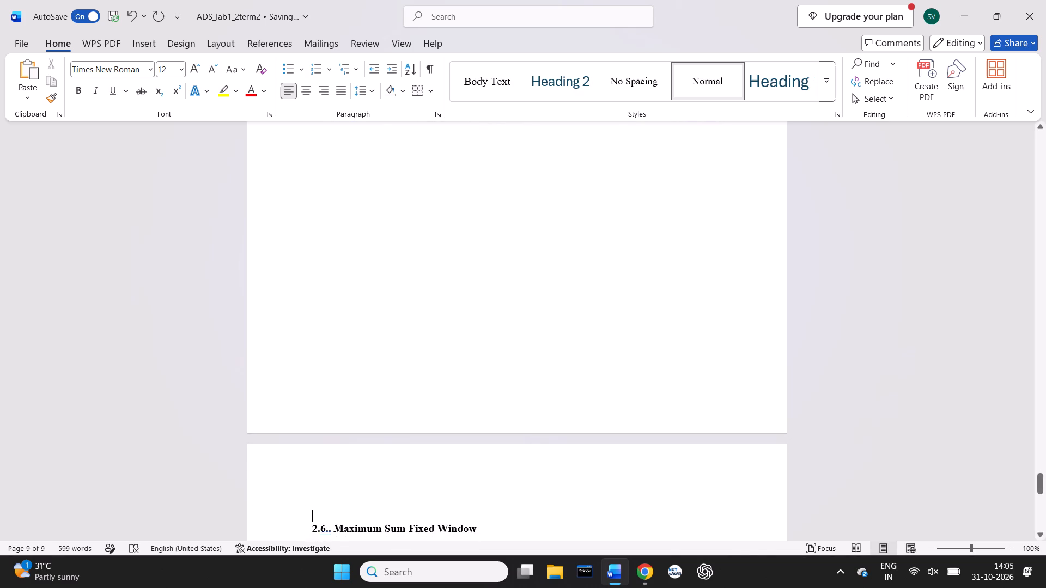
{"action": "key", "text": "BackSpace"}
{"action": "key", "text": "BackSpace"}
{"action": "key", "text": "Return"}
Add a bold "Output:" label below the Maximum Sum Fixed Window code.
{"action": "scroll", "coordinate": [331, 400], "scroll_direction": "down", "scroll_amount": 1}
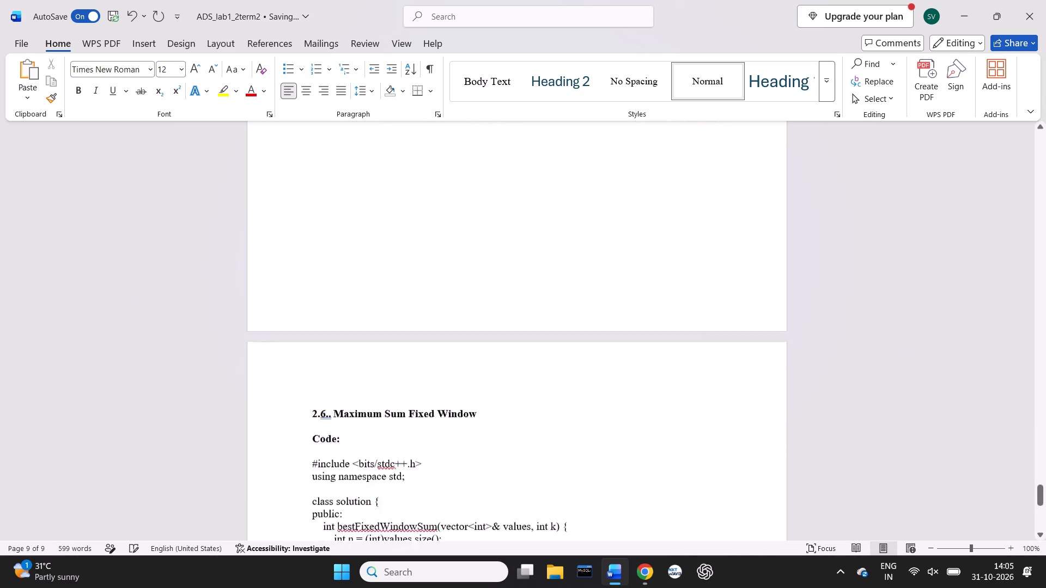
{"action": "scroll", "coordinate": [331, 400], "scroll_direction": "down", "scroll_amount": 1}
{"action": "left_click", "coordinate": [366, 523]}
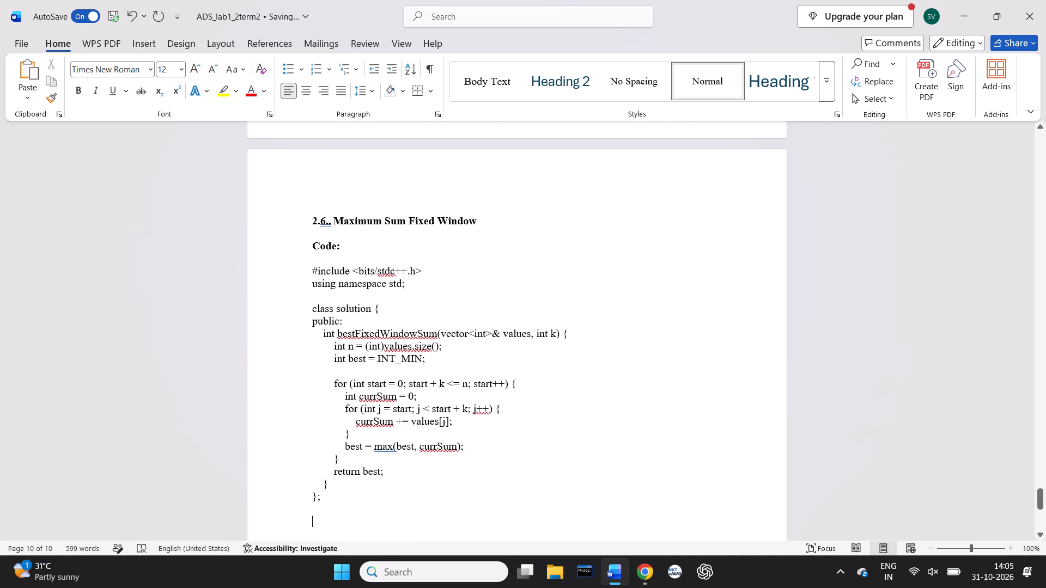
{"action": "type", "text": "Output:"}
{"action": "key", "text": "Return"}
{"action": "left_click_drag", "start_coordinate": [354, 526], "coordinate": [318, 526]}
{"action": "left_click", "coordinate": [325, 506]}
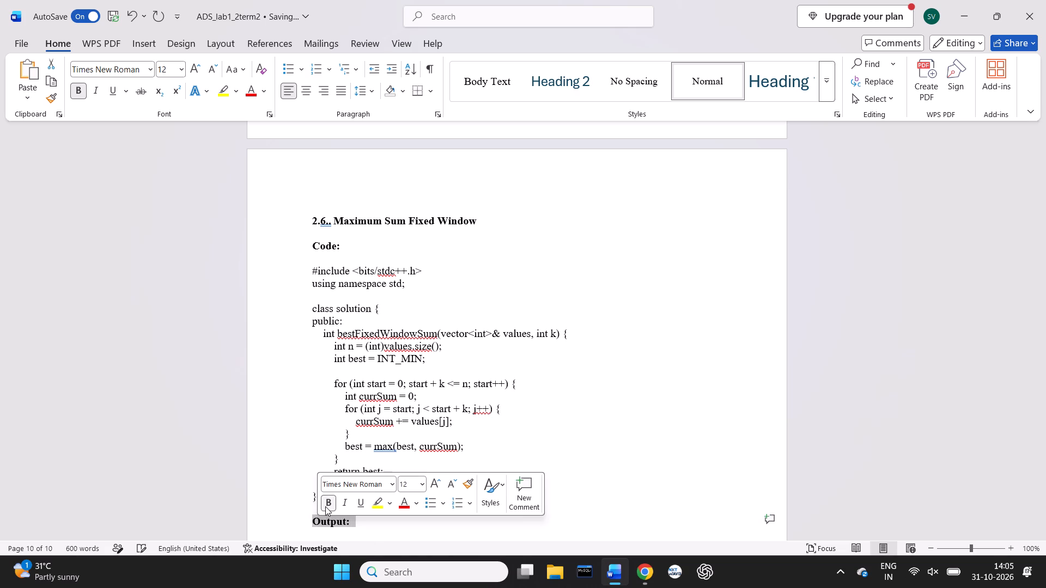
{"action": "left_click", "coordinate": [355, 526]}
Add one more blank line between the end of the code and the Output label.
{"action": "left_click", "coordinate": [336, 493]}
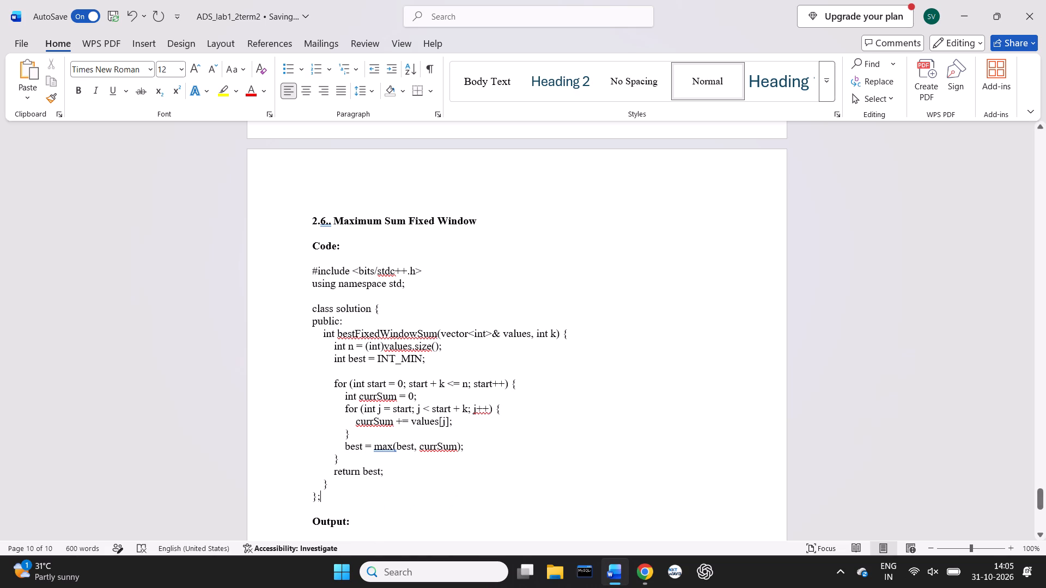
{"action": "key", "text": "Return"}
{"action": "key", "text": "Return"}
{"action": "scroll", "coordinate": [336, 493], "scroll_direction": "down", "scroll_amount": 1}
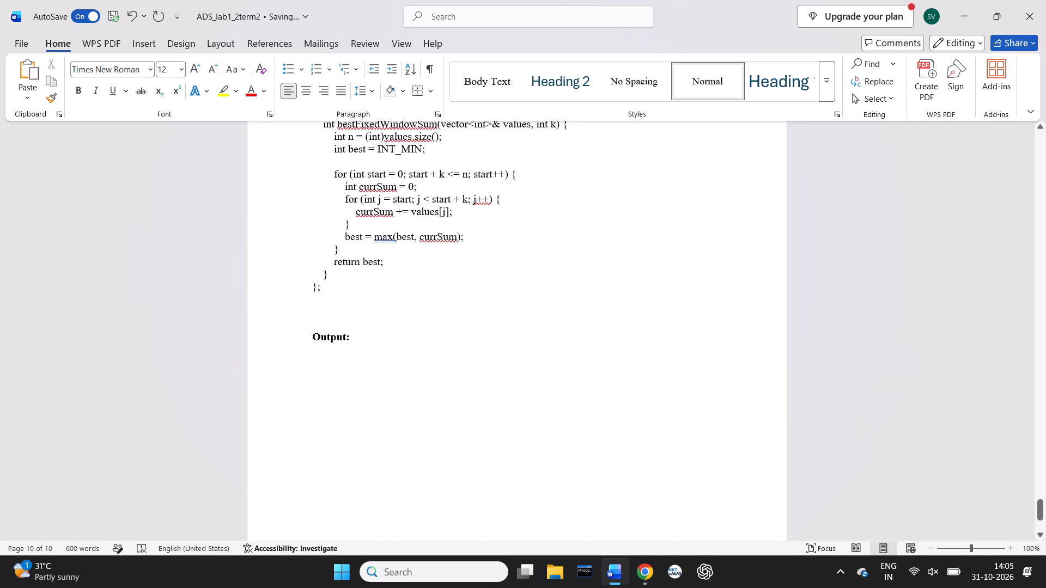
{"action": "key", "text": "BackSpace"}
Start a new line directly below the bold "Output:" label of the Maximum Sum Fixed Window section.
{"action": "key", "text": "Down"}
{"action": "key", "text": "Down"}
{"action": "key", "text": "Right"}
{"action": "key", "text": "Right"}
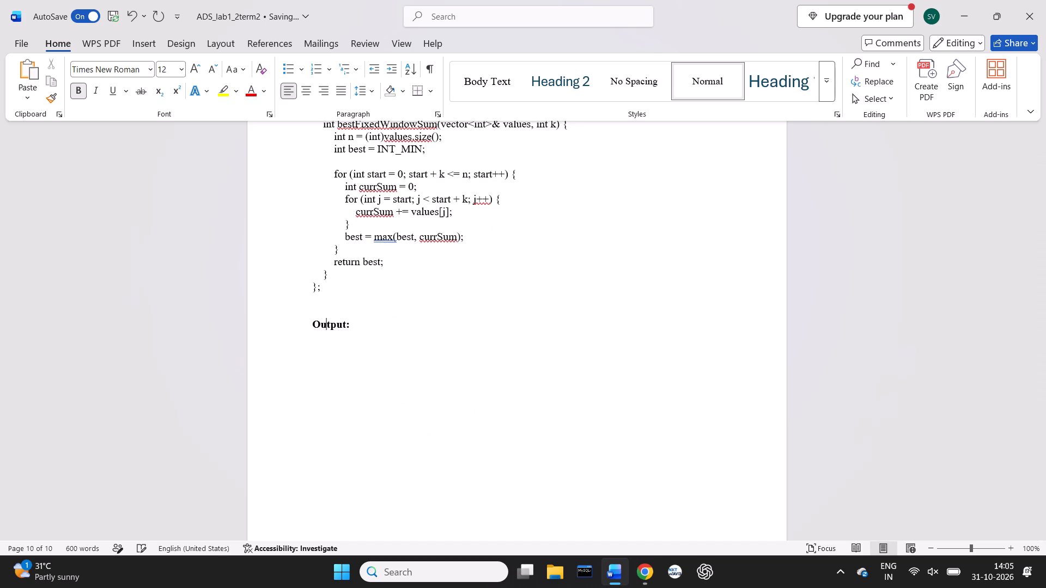
{"action": "key", "text": "Right"}
{"action": "key", "text": "Right"}
{"action": "key", "text": "Right"}
{"action": "key", "text": "Right"}
{"action": "key", "text": "Right"}
{"action": "key", "text": "Return"}
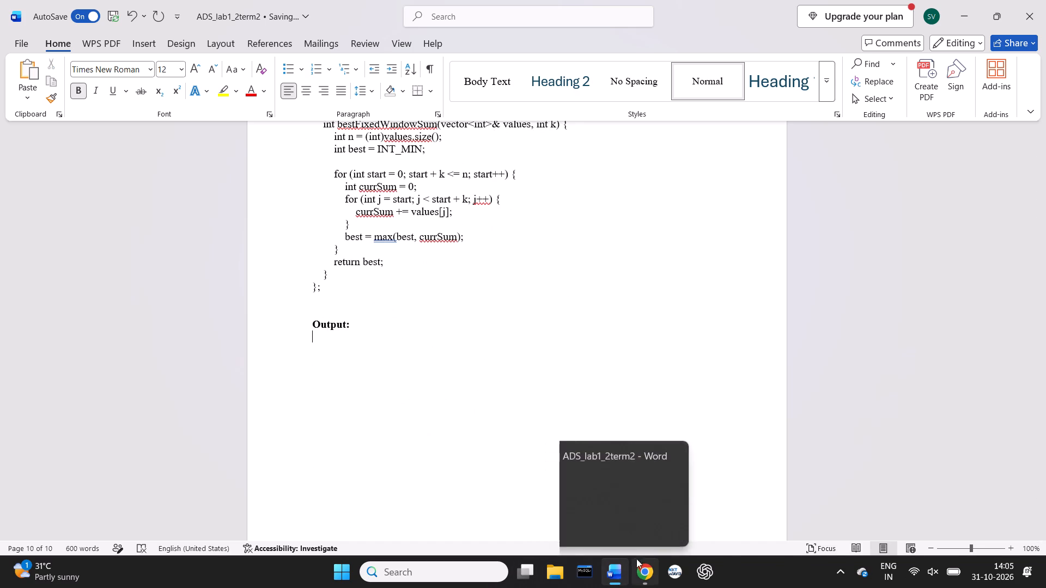
Switch to Chrome and submit the Maximum Sum Fixed Window solution.
{"action": "left_click", "coordinate": [635, 540]}
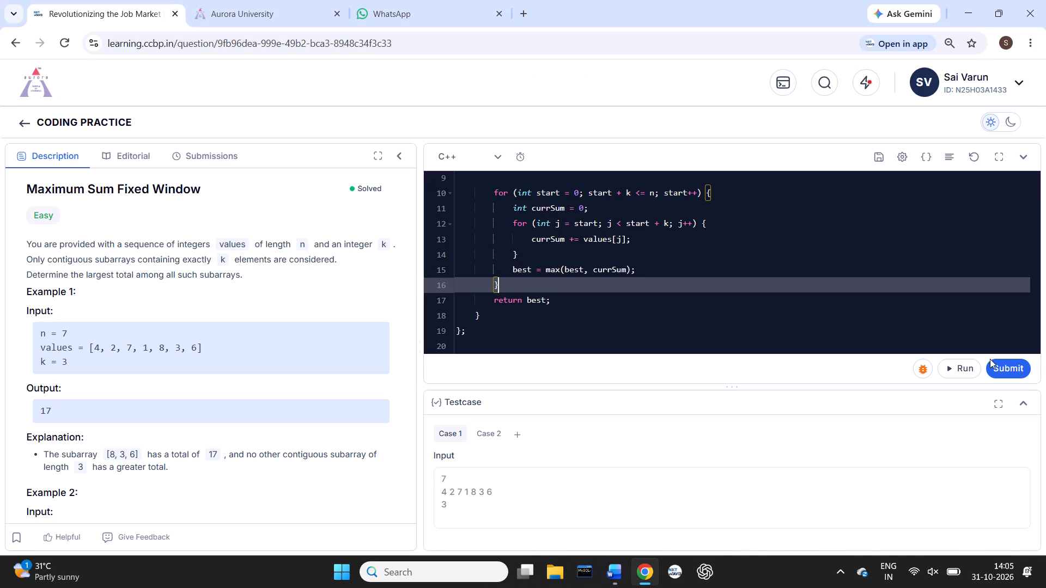
{"action": "left_click", "coordinate": [995, 363]}
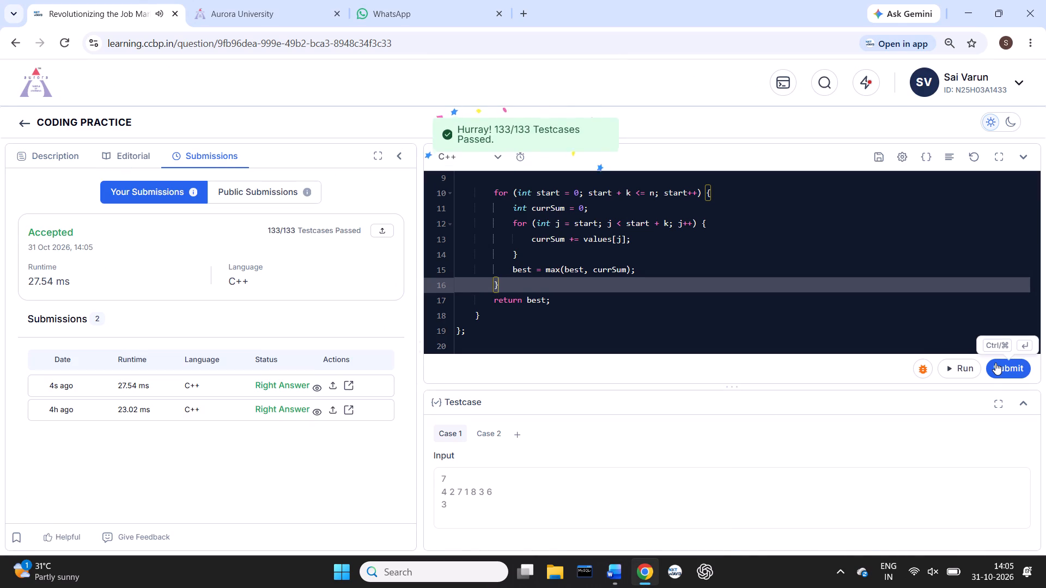
Capture the submission page area below the address bar and paste the screenshot under the "Output:" label in the Word report.
{"action": "scroll", "coordinate": [860, 268], "scroll_direction": "up", "scroll_amount": 7}
{"action": "key", "text": "Print"}
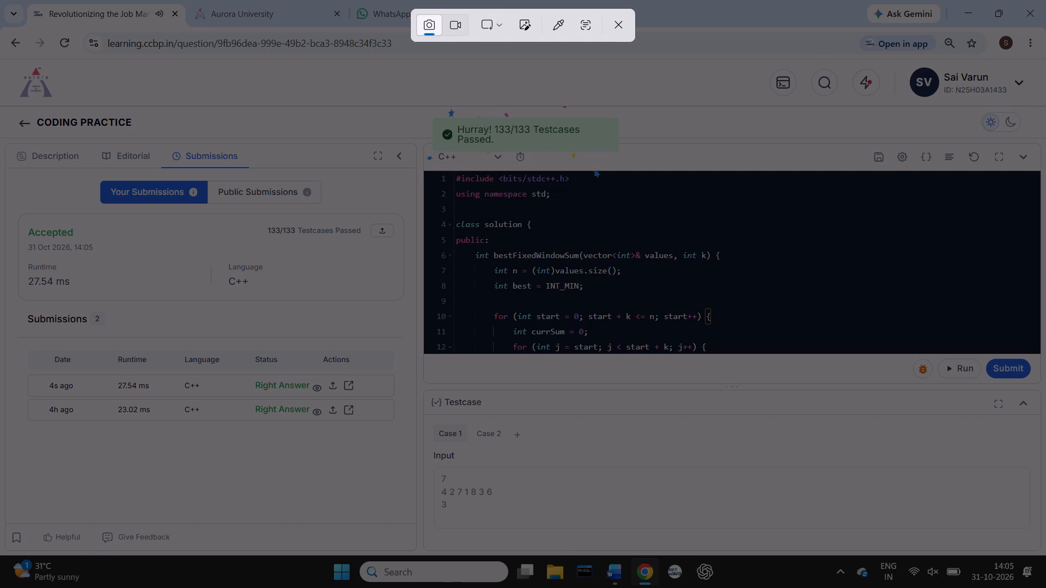
{"action": "left_click_drag", "start_coordinate": [0, 58], "coordinate": [1045, 557]}
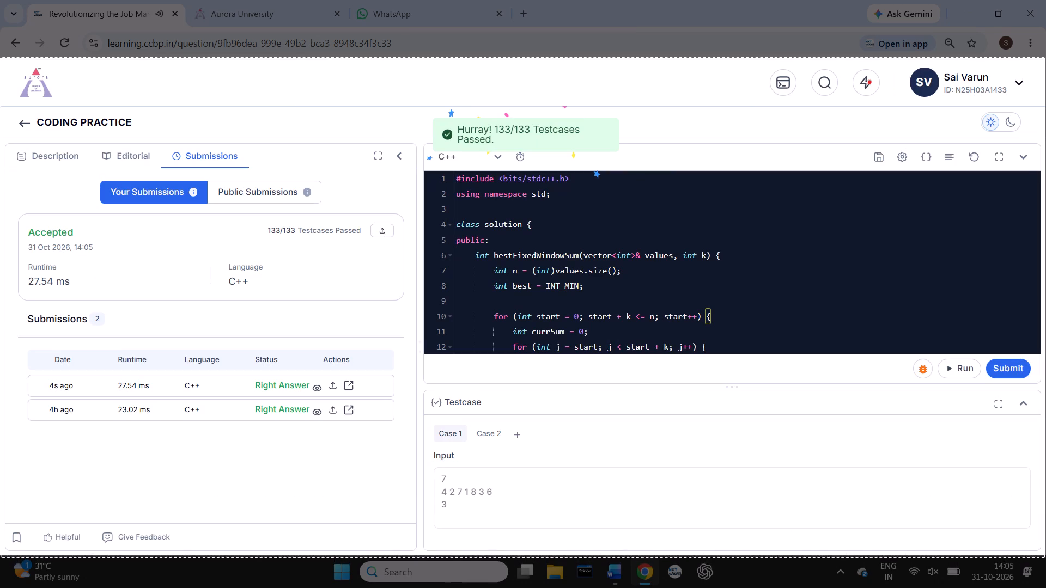
{"action": "left_click_drag", "start_coordinate": [1045, 557], "coordinate": [1045, 554]}
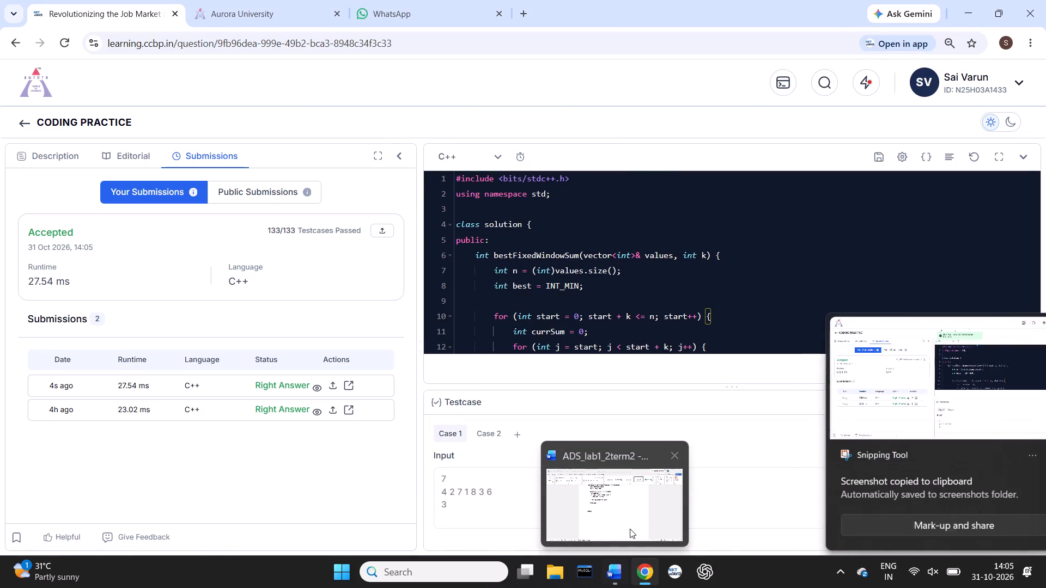
{"action": "left_click", "coordinate": [634, 521]}
{"action": "key", "text": "ctrl+v"}
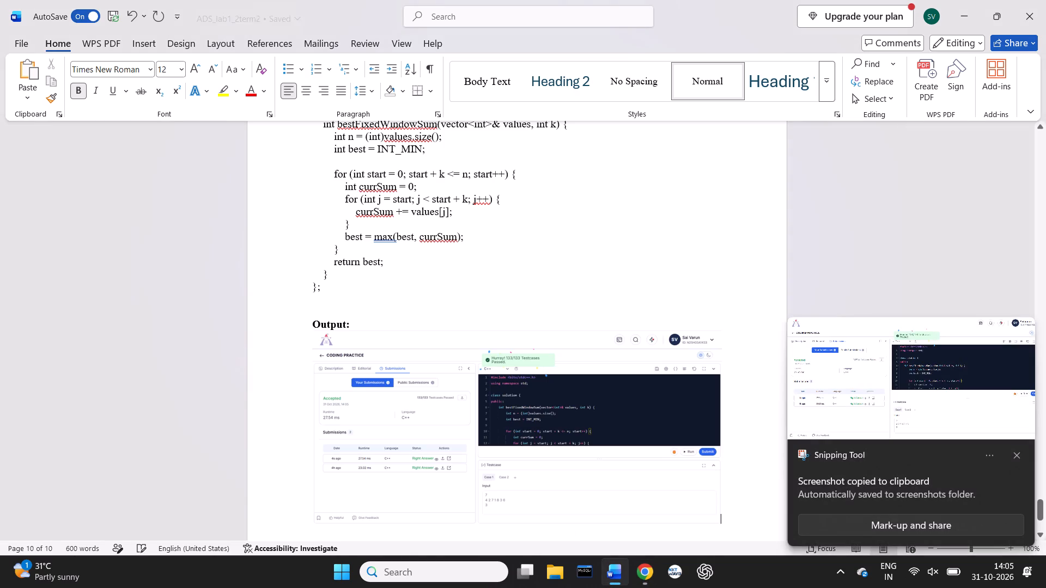
Insert blank lines below the pasted screenshot until the text cursor sits at the start of a new page.
{"action": "scroll", "coordinate": [634, 521], "scroll_direction": "down", "scroll_amount": 2}
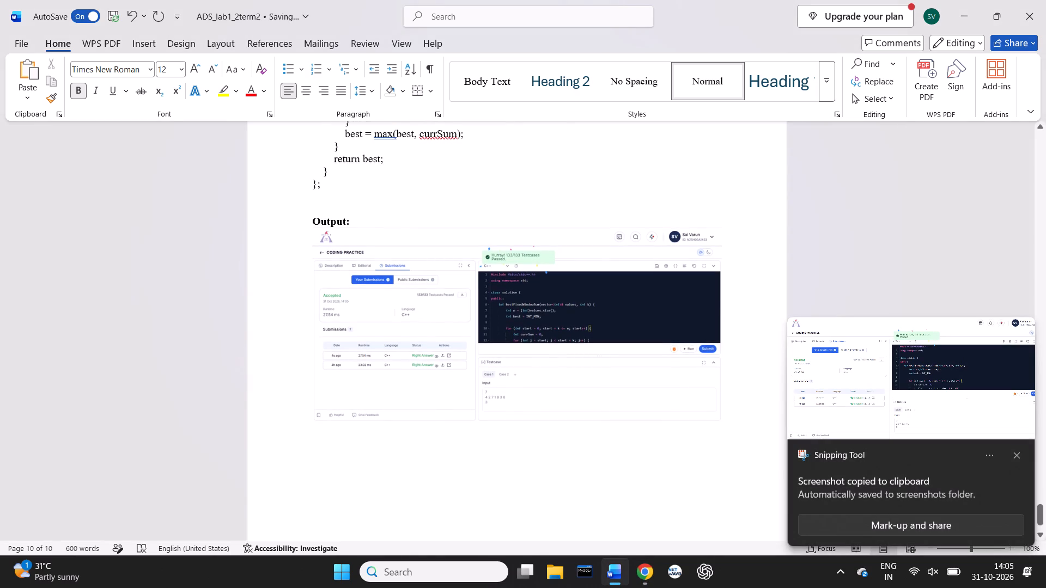
{"action": "key", "text": "Return"}
{"action": "key", "text": "Return"}
{"action": "key", "text": "Return"}
{"action": "key", "text": "Return"}
{"action": "key", "text": "Return"}
{"action": "key", "text": "Return"}
{"action": "key", "text": "Return"}
{"action": "key", "text": "Return"}
{"action": "key", "text": "Return"}
{"action": "key", "text": "Return"}
{"action": "key", "text": "Return"}
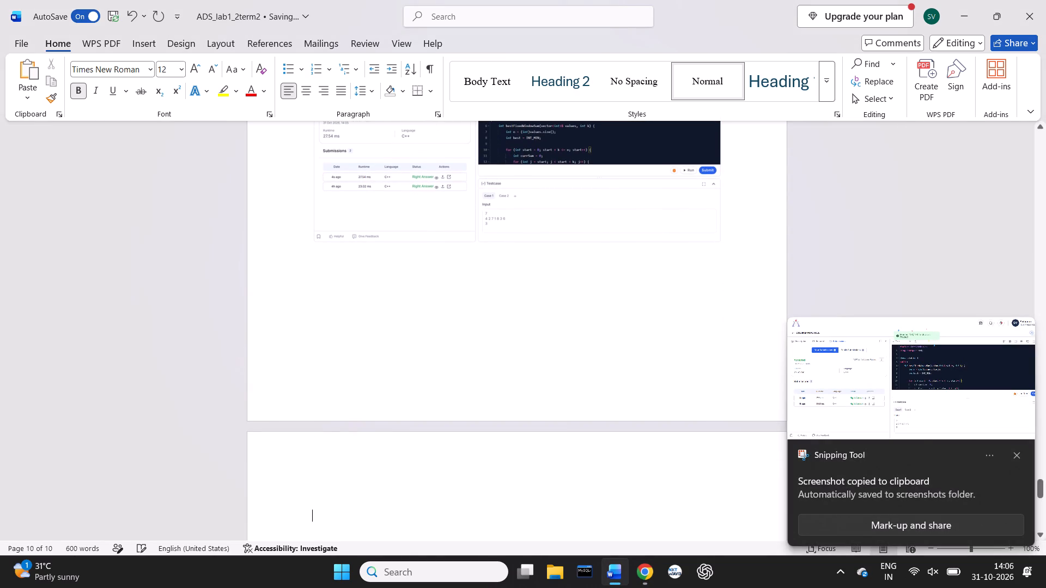
{"action": "key", "text": "BackSpace"}
{"action": "key", "text": "BackSpace"}
{"action": "key", "text": "BackSpace"}
{"action": "key", "text": "Return"}
{"action": "key", "text": "Return"}
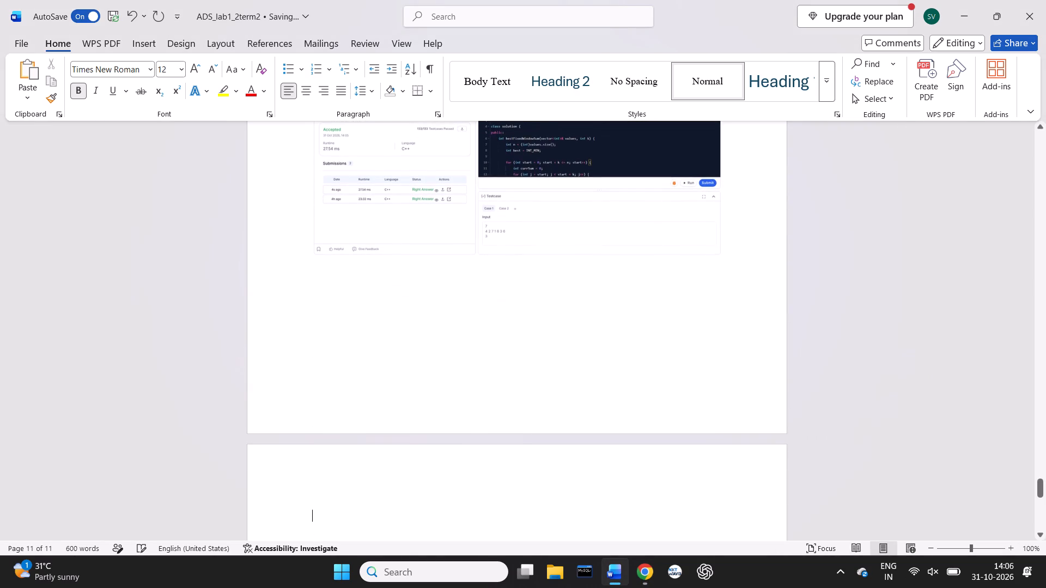
Add the heading "2.7.. Union of Two Sorted Arrays" on the new page, copying the title from the coding practice list in Chrome.
{"action": "type", "text": "2."}
{"action": "key", "text": "7"}
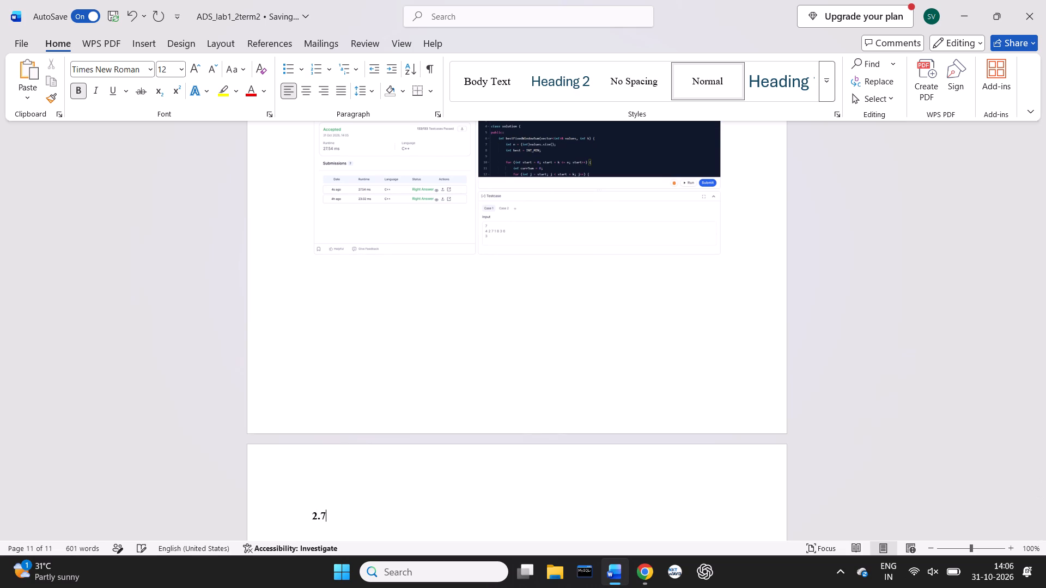
{"action": "type", "text": ".."}
{"action": "left_click", "coordinate": [647, 512]}
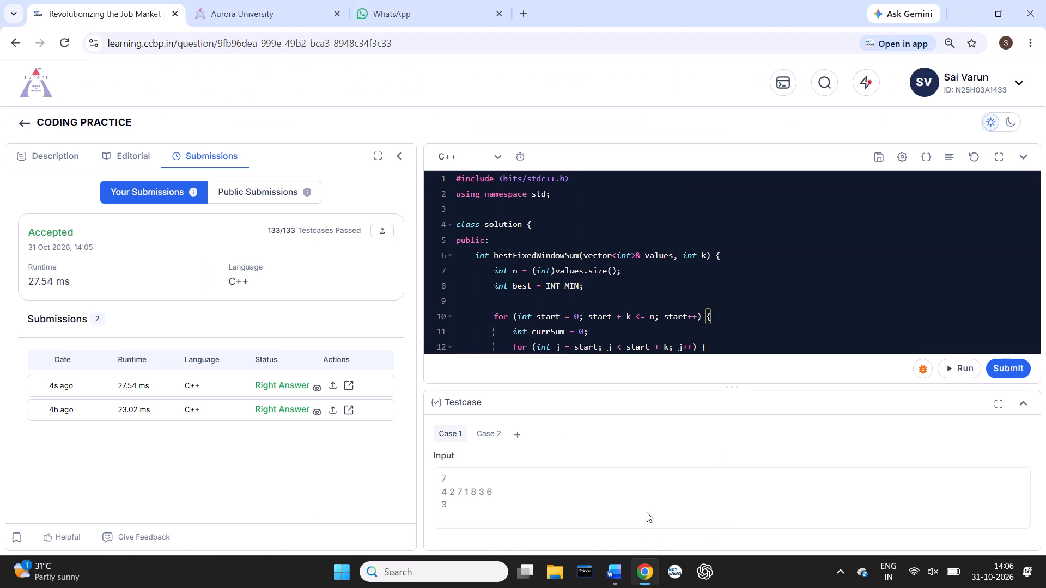
{"action": "left_click", "coordinate": [23, 115]}
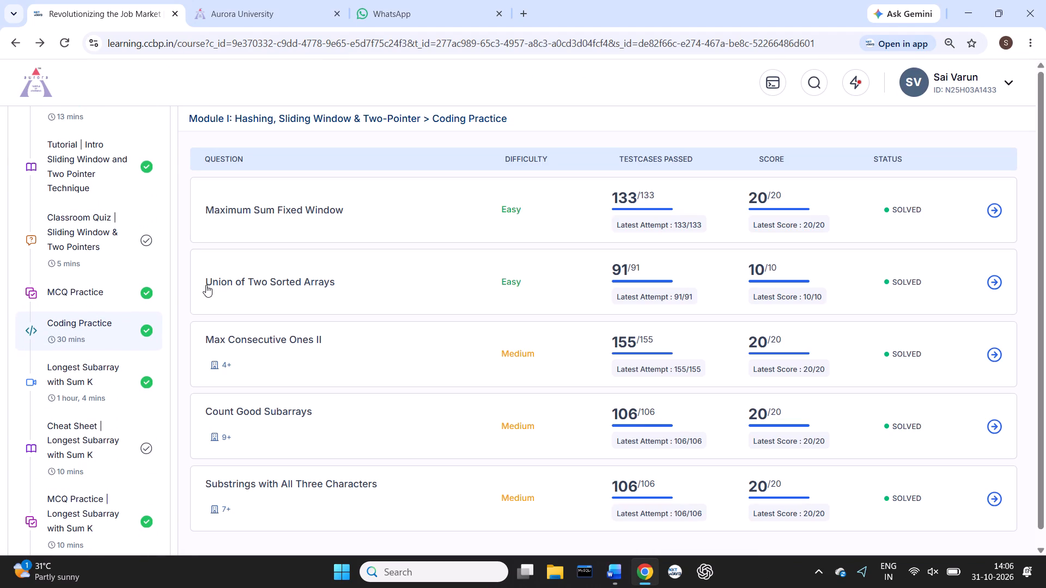
{"action": "left_click_drag", "start_coordinate": [206, 285], "coordinate": [338, 289]}
{"action": "key", "text": "ctrl+c"}
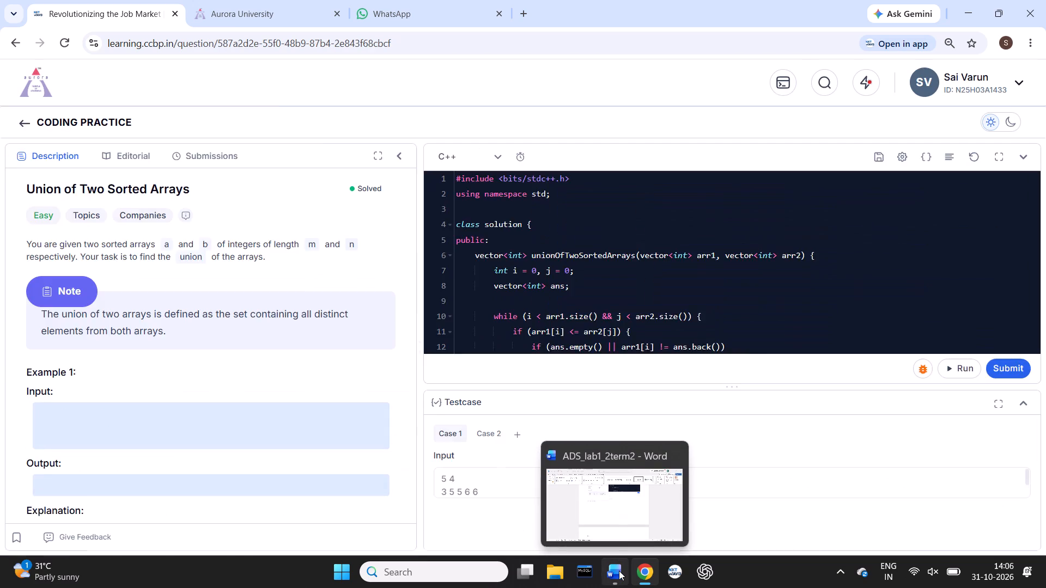
{"action": "left_click", "coordinate": [616, 509]}
{"action": "key", "text": "ctrl+v"}
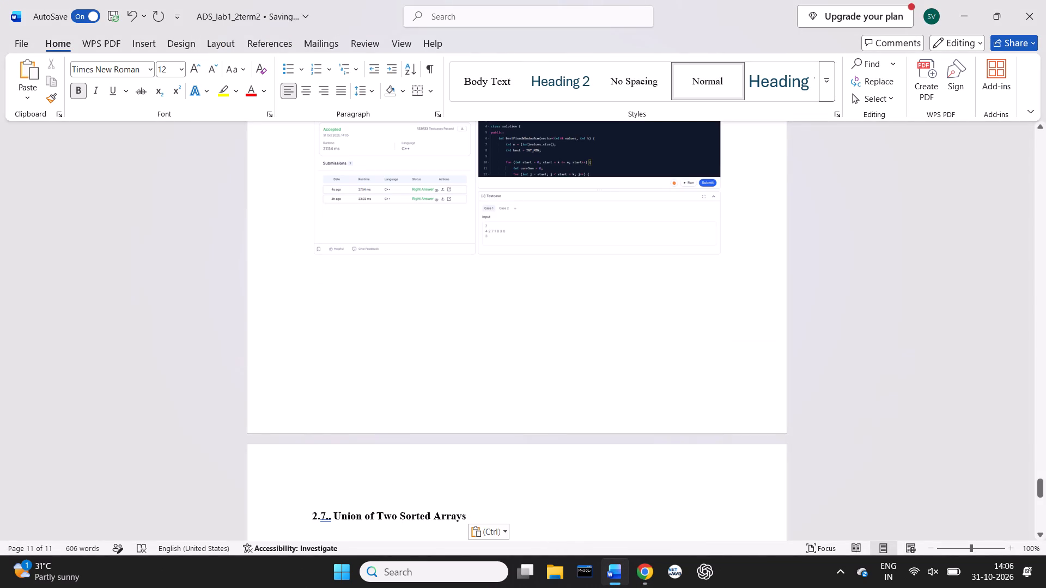
{"action": "key", "text": "period"}
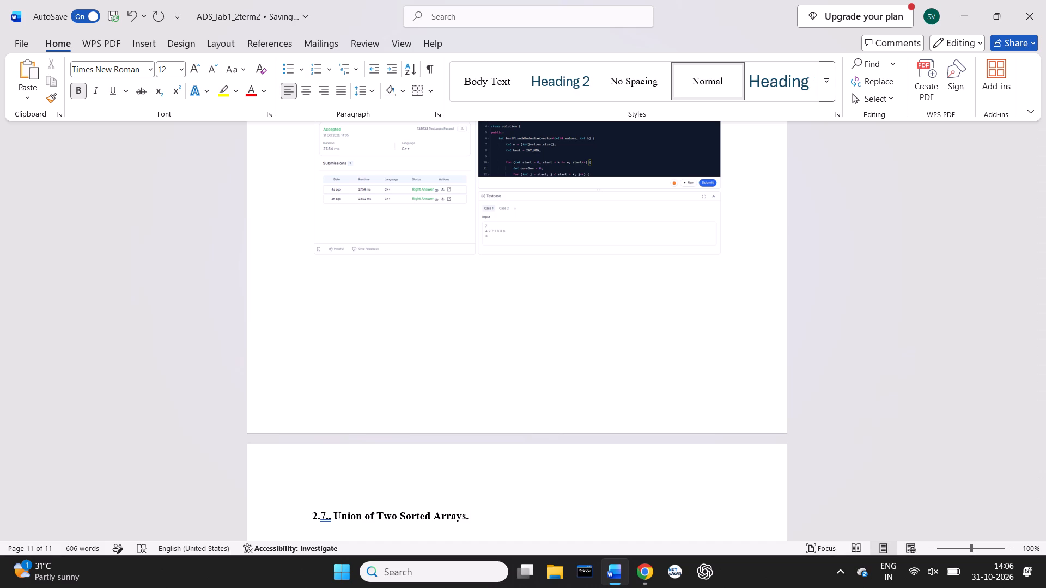
{"action": "key", "text": "BackSpace"}
Add a "Code:" label below the 2.7 heading, with a blank line before and after it.
{"action": "key", "text": "Return"}
{"action": "key", "text": "Return"}
{"action": "type", "text": "Code:"}
{"action": "key", "text": "Return"}
{"action": "key", "text": "Return"}
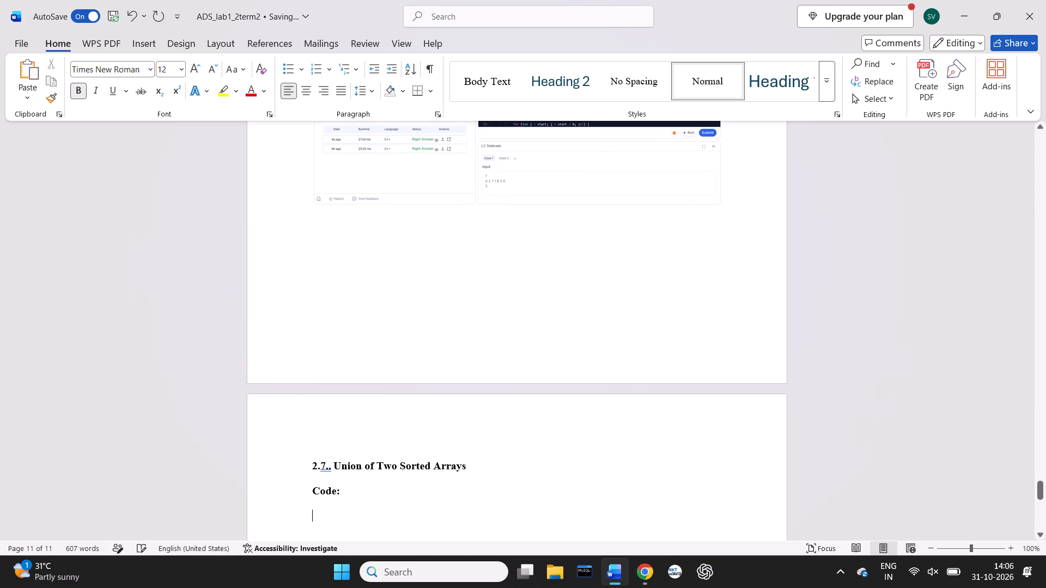
Copy the entire Union of Two Sorted Arrays solution from the Chrome code editor and paste it below the "Code:" label in Word.
{"action": "left_click", "coordinate": [631, 505]}
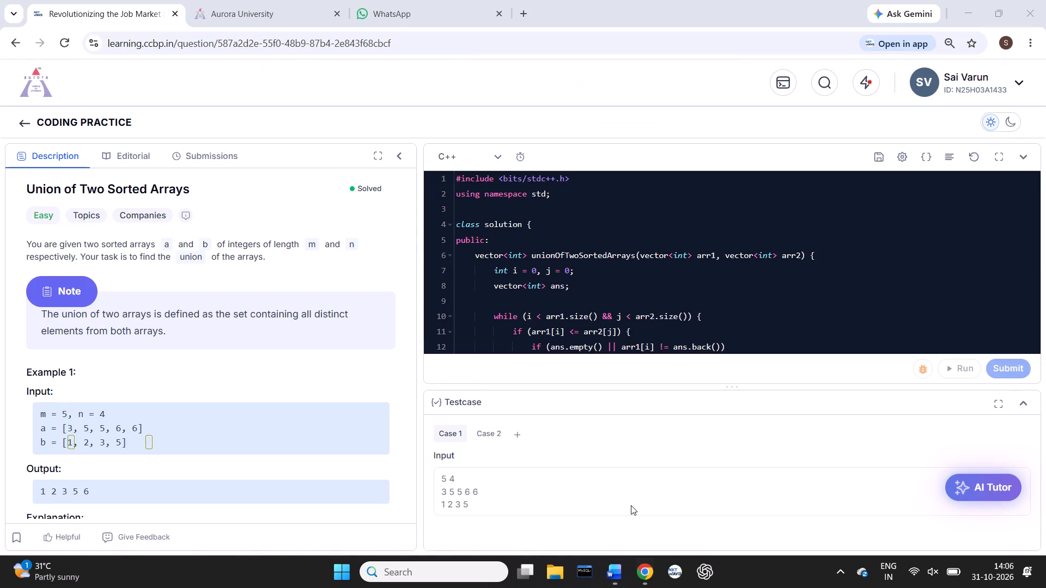
{"action": "left_click", "coordinate": [596, 309]}
{"action": "key", "text": "ctrl+a"}
{"action": "key", "text": "ctrl+c"}
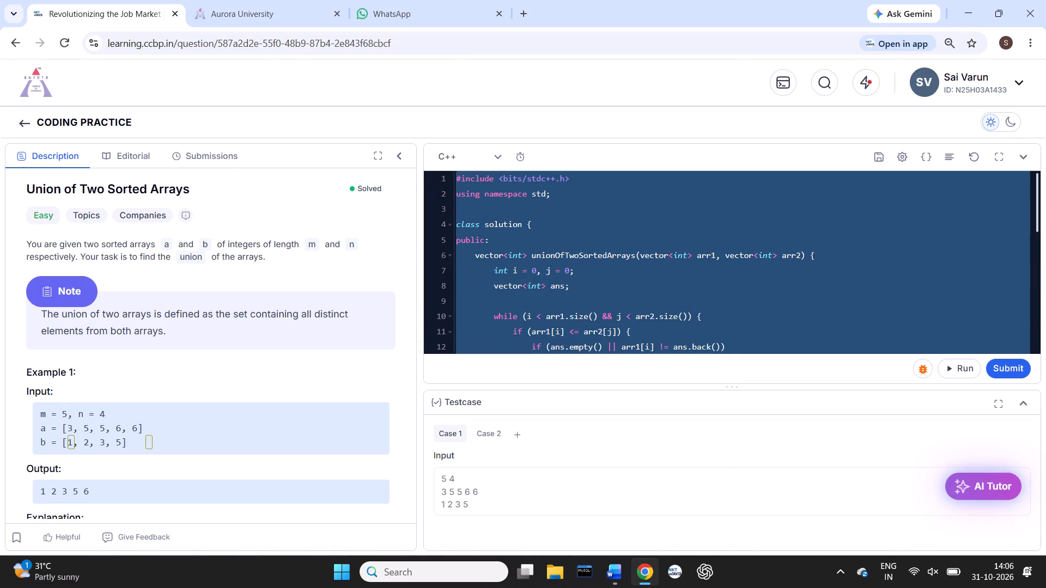
{"action": "left_click", "coordinate": [596, 309]}
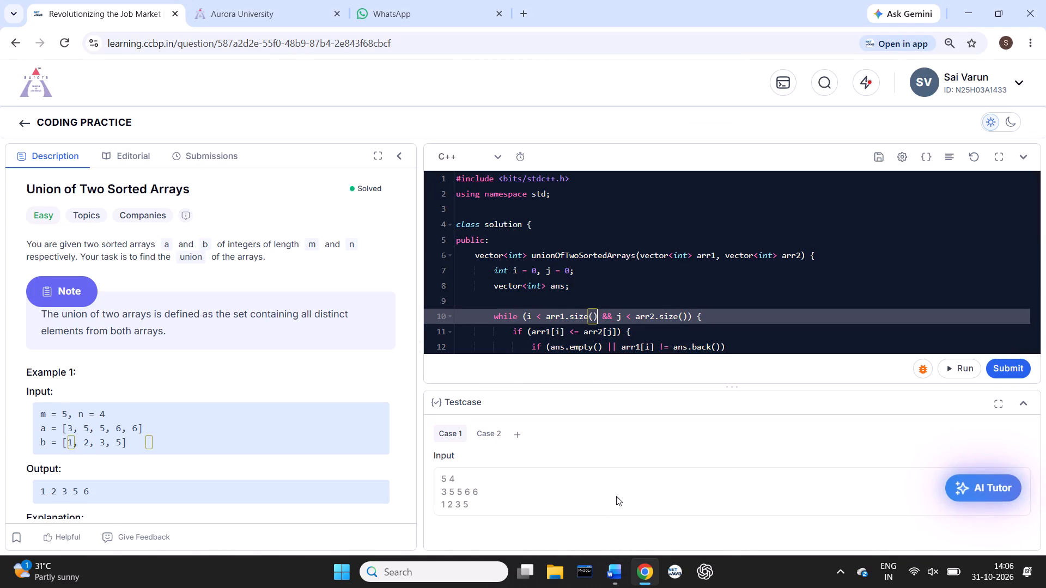
{"action": "left_click", "coordinate": [616, 508]}
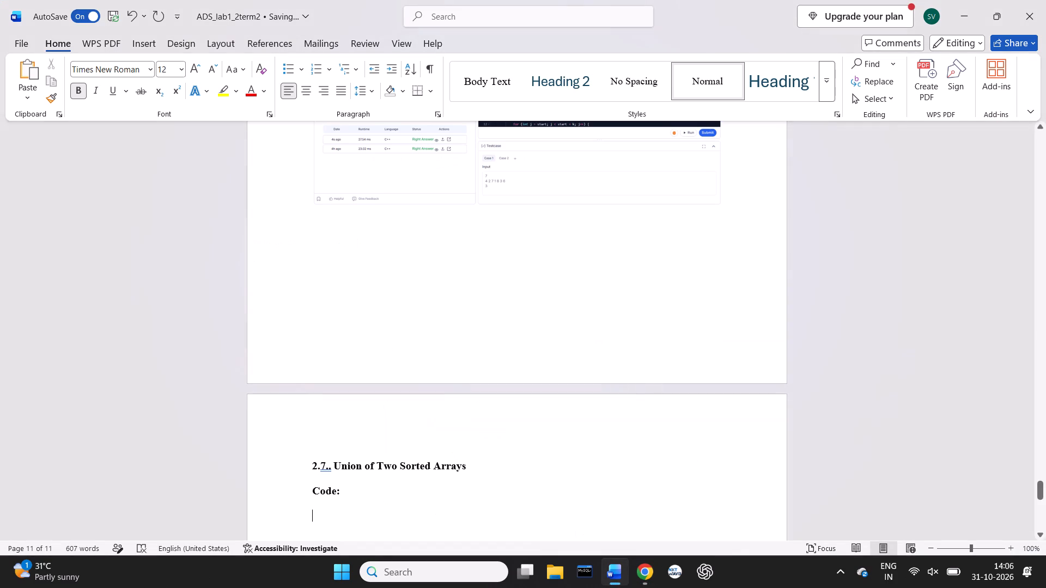
{"action": "key", "text": "ctrl+v"}
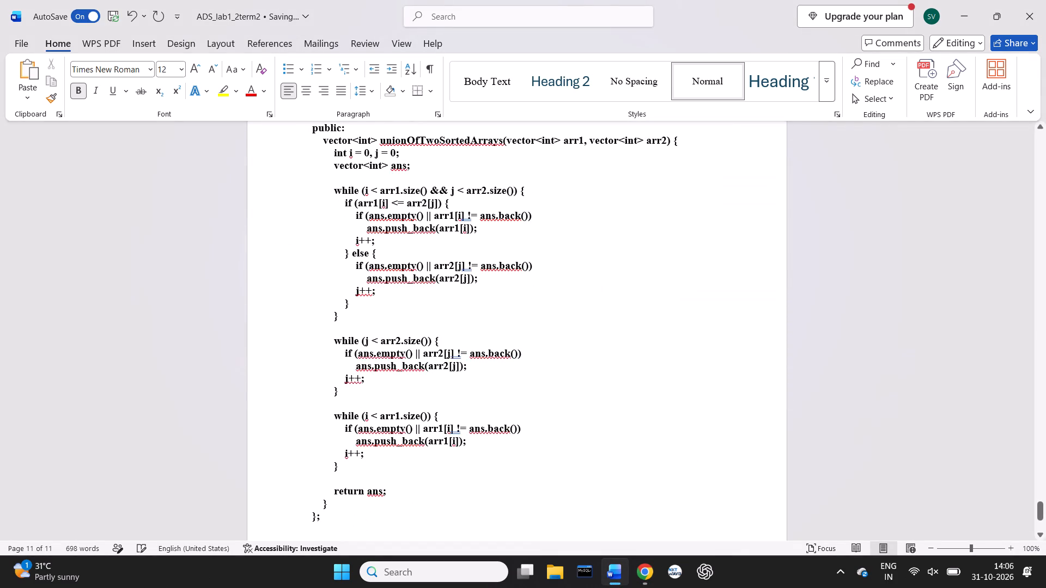
Remove the bold formatting from the whole pasted Union of Two Sorted Arrays code.
{"action": "scroll", "coordinate": [393, 486], "scroll_direction": "up", "scroll_amount": 2}
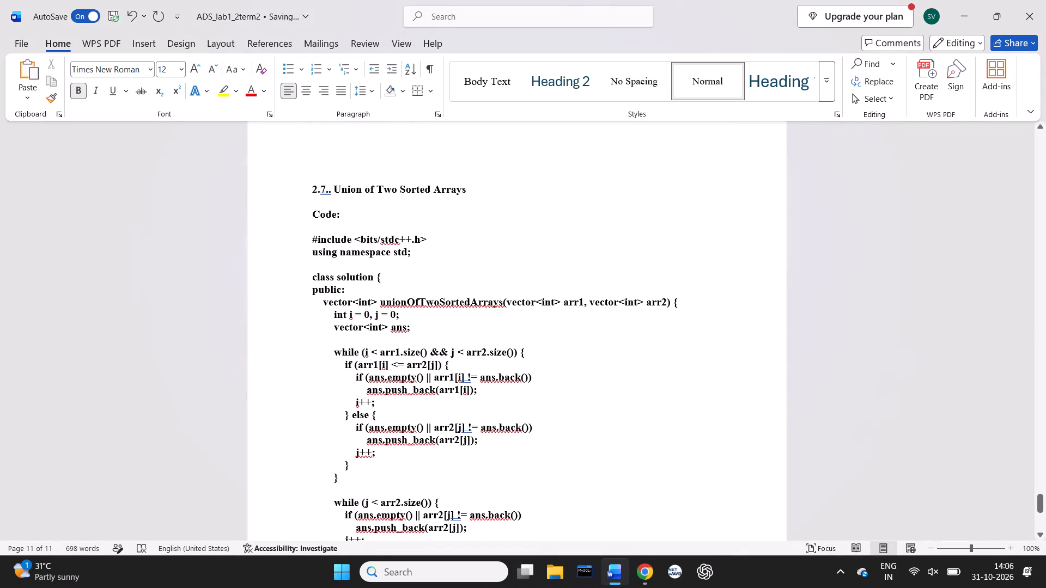
{"action": "left_click_drag", "start_coordinate": [311, 244], "coordinate": [332, 450]}
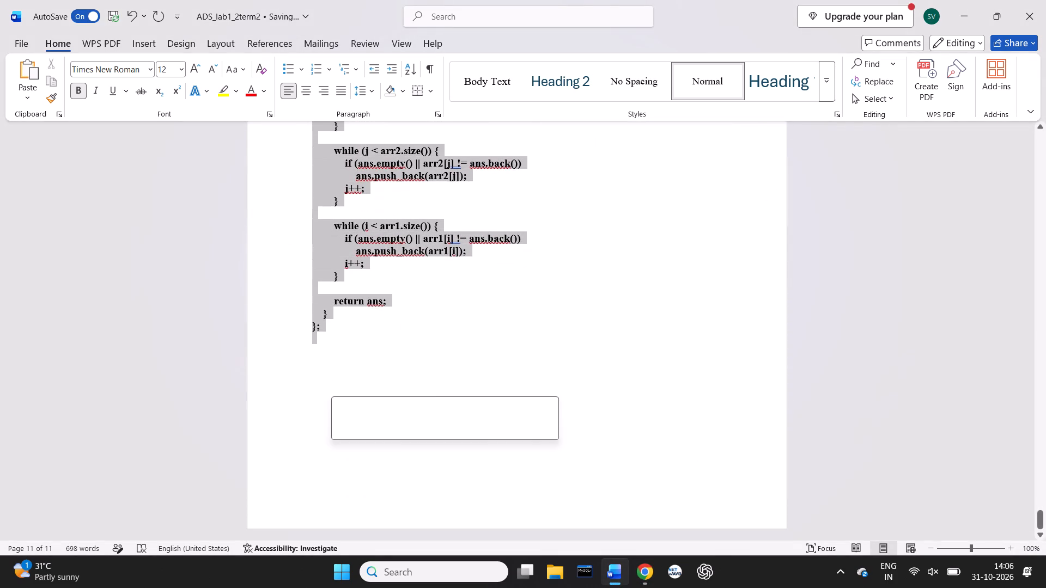
{"action": "left_click", "coordinate": [338, 426]}
{"action": "left_click", "coordinate": [328, 332]}
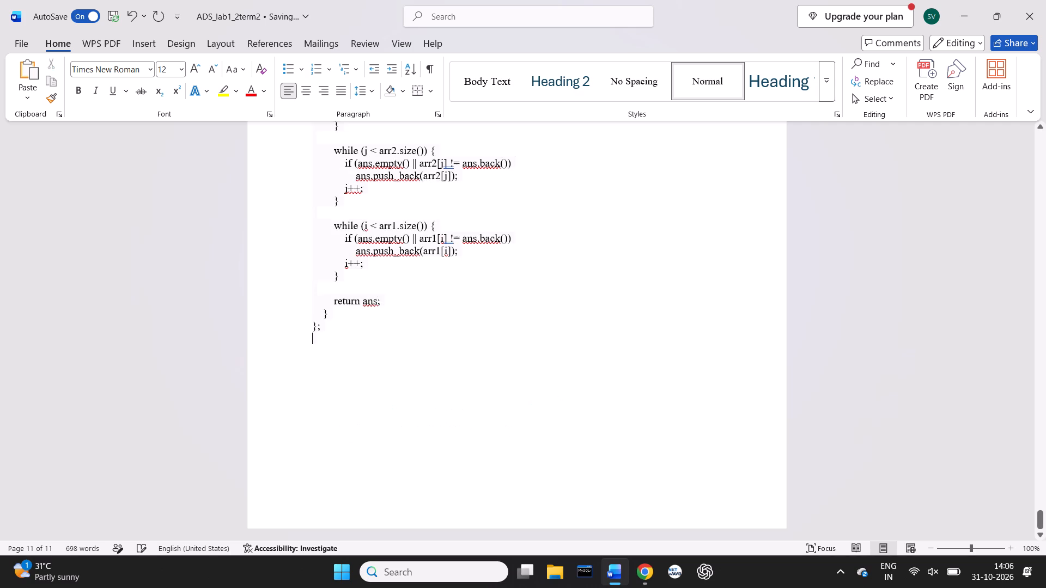
Add a bold "Output:" label below the Union of Two Sorted Arrays code and start a new line after it.
{"action": "key", "text": "Return"}
{"action": "type", "text": "Output"}
{"action": "key", "text": "shift+colon"}
{"action": "key", "text": "Return"}
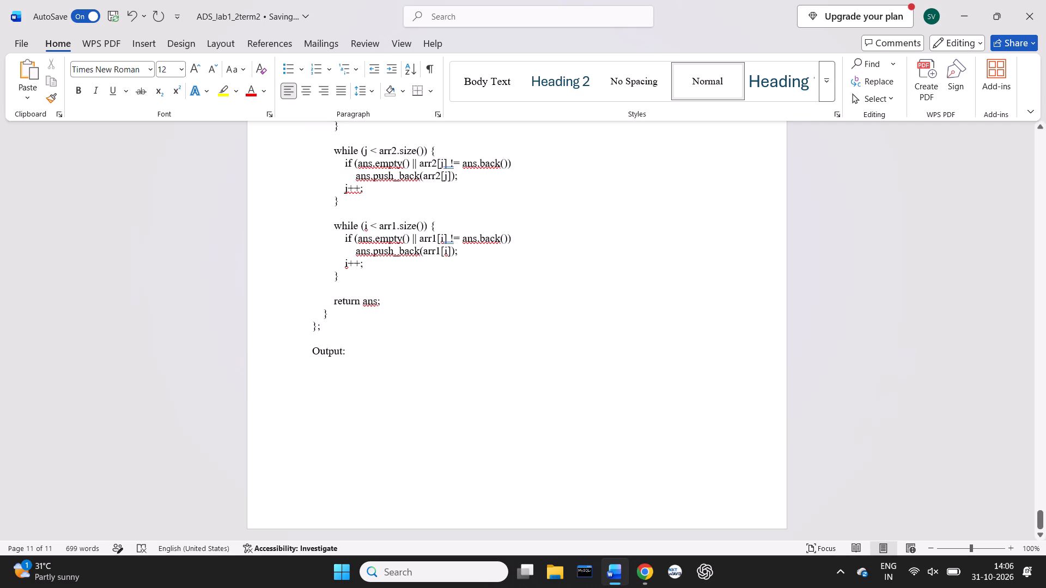
{"action": "left_click_drag", "start_coordinate": [357, 354], "coordinate": [314, 352]}
{"action": "left_click", "coordinate": [324, 331]}
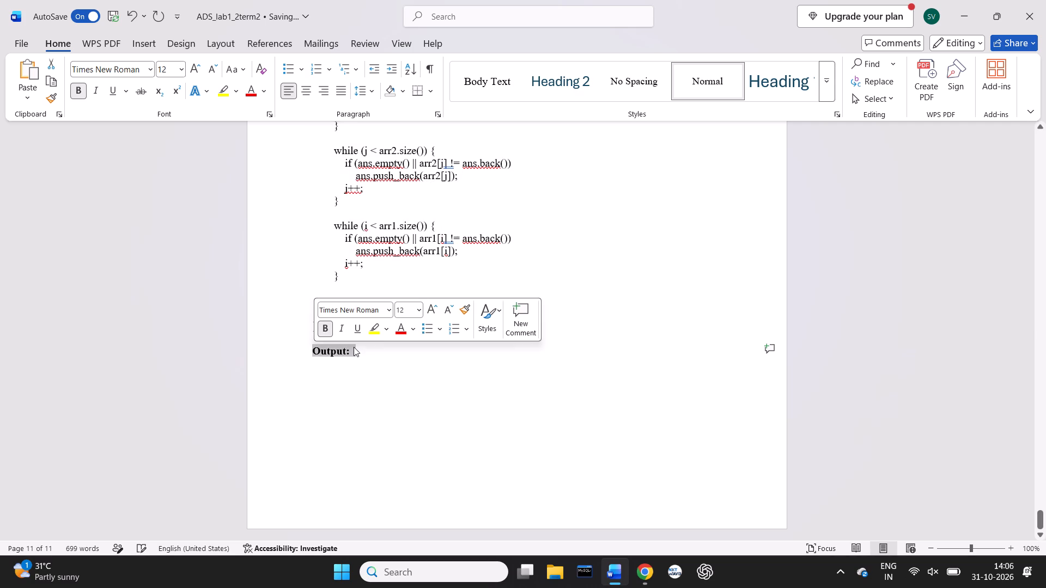
{"action": "left_click", "coordinate": [354, 347]}
{"action": "scroll", "coordinate": [354, 347], "scroll_direction": "down", "scroll_amount": 1}
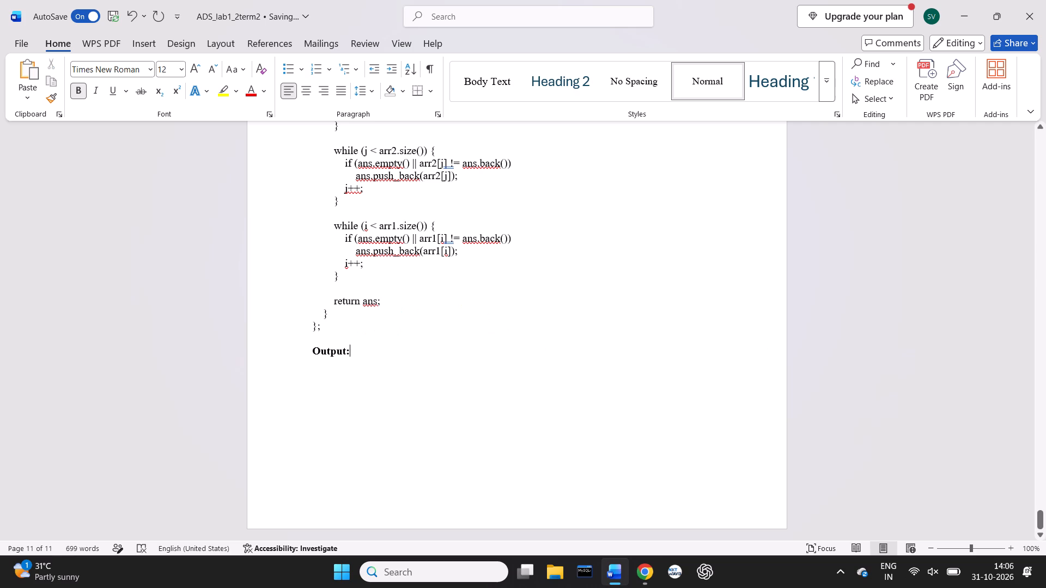
{"action": "key", "text": "Return"}
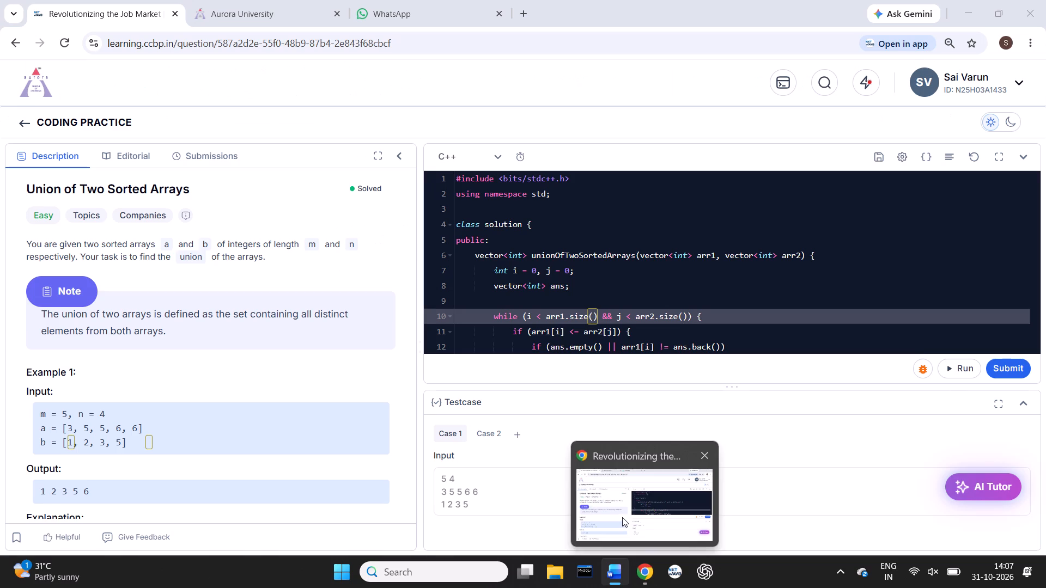
Switch to Chrome and submit the Union of Two Sorted Arrays solution.
{"action": "left_click", "coordinate": [622, 517]}
{"action": "left_click", "coordinate": [1016, 365]}
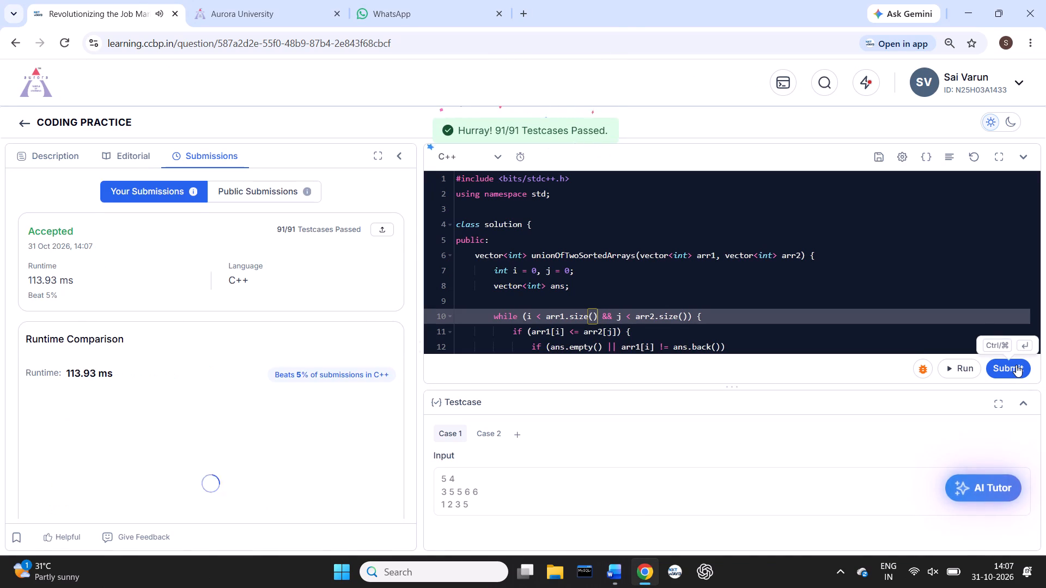
Capture a screenshot of the accepted Union of Two Sorted Arrays submission page and paste it below the 'Output:' label in Word.
{"action": "key", "text": "Print"}
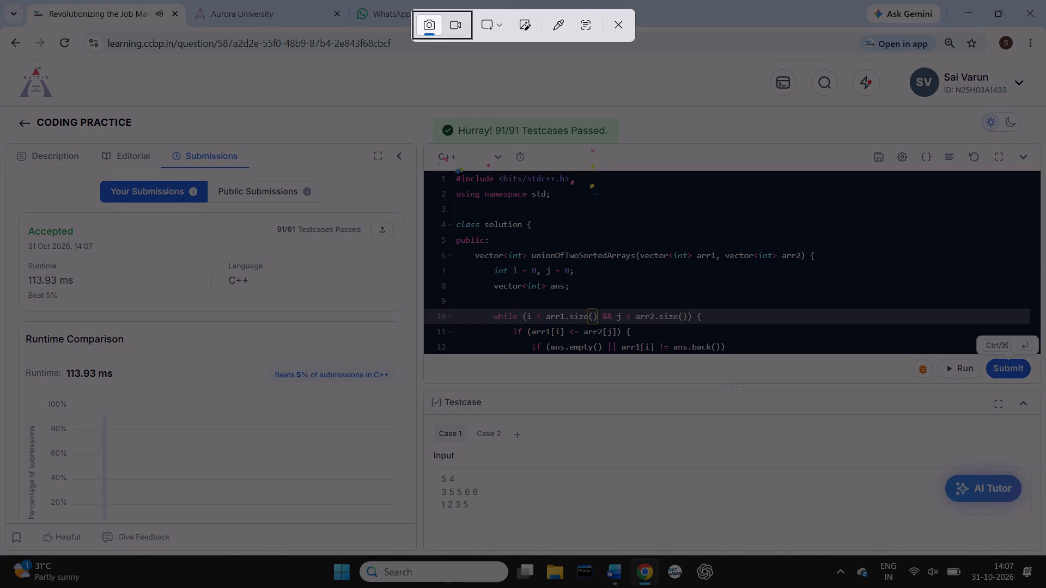
{"action": "left_click_drag", "start_coordinate": [0, 54], "coordinate": [23, 61]}
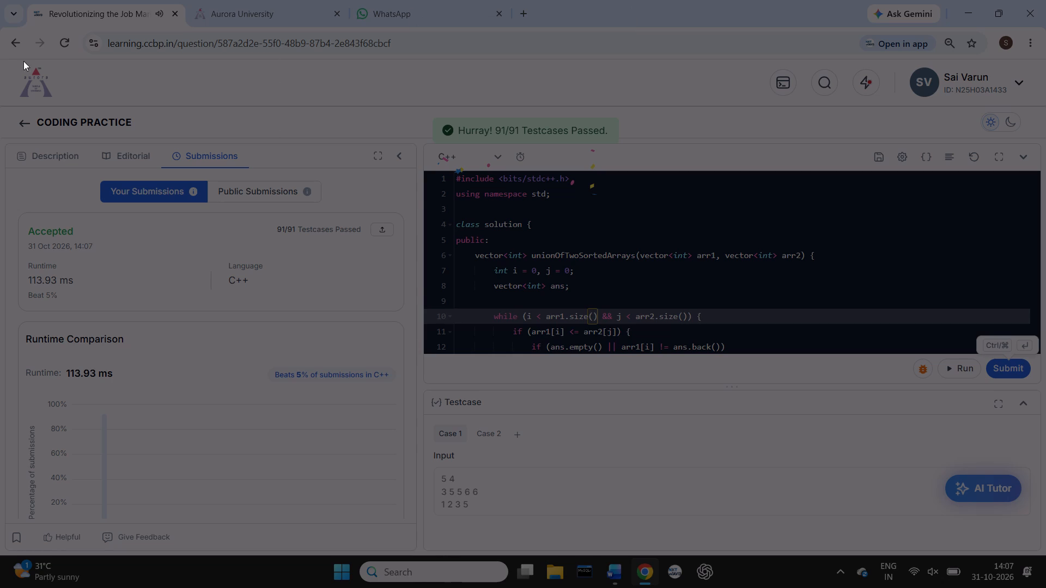
{"action": "left_click_drag", "start_coordinate": [23, 61], "coordinate": [1045, 555]}
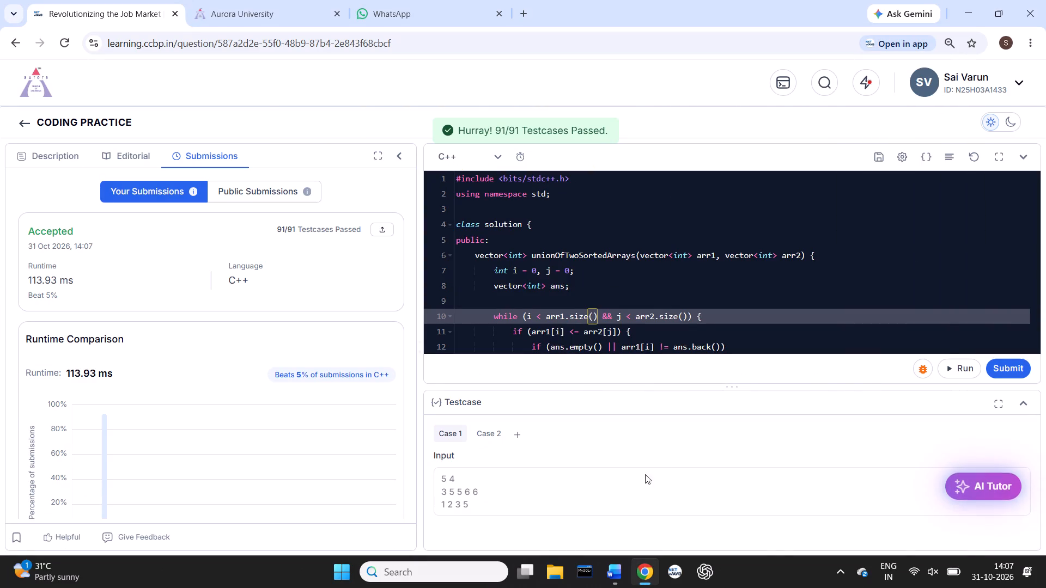
{"action": "left_click", "coordinate": [622, 502]}
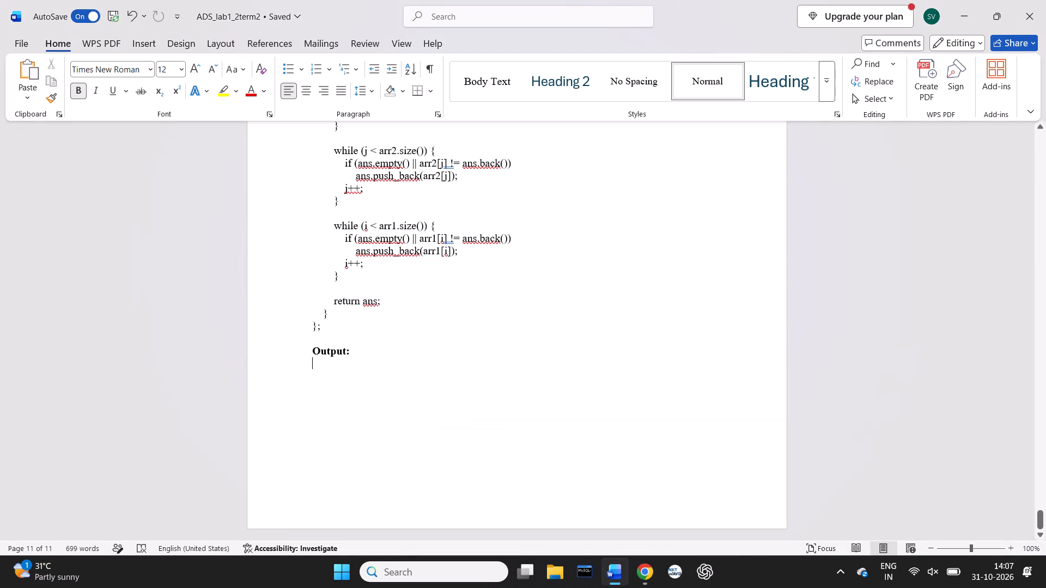
{"action": "key", "text": "ctrl+v"}
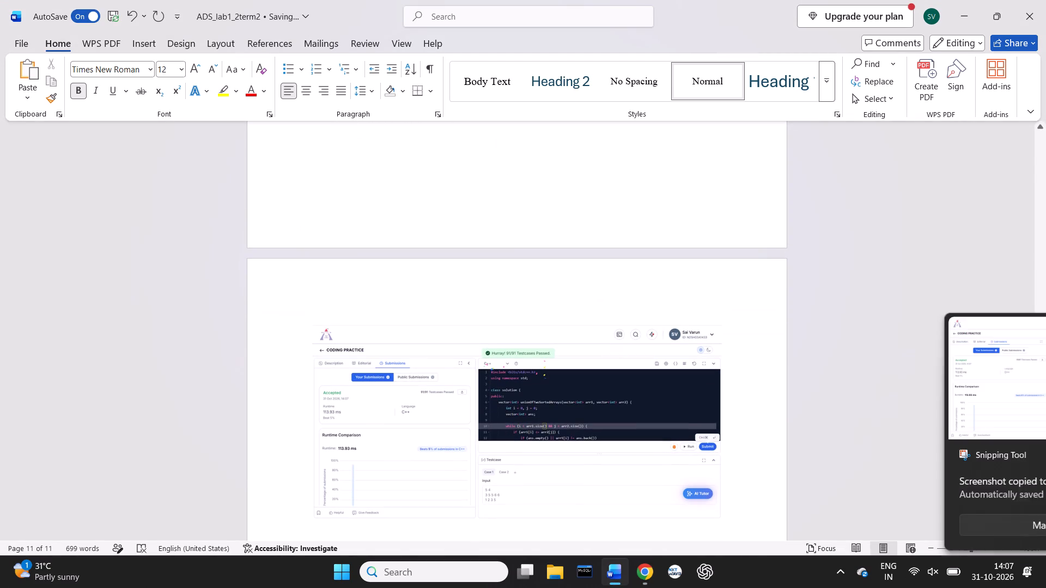
Remove the blank lines below the 'Code:' label and above the 'Output:' label in section 2.7.
{"action": "scroll", "coordinate": [622, 502], "scroll_direction": "up", "scroll_amount": 4}
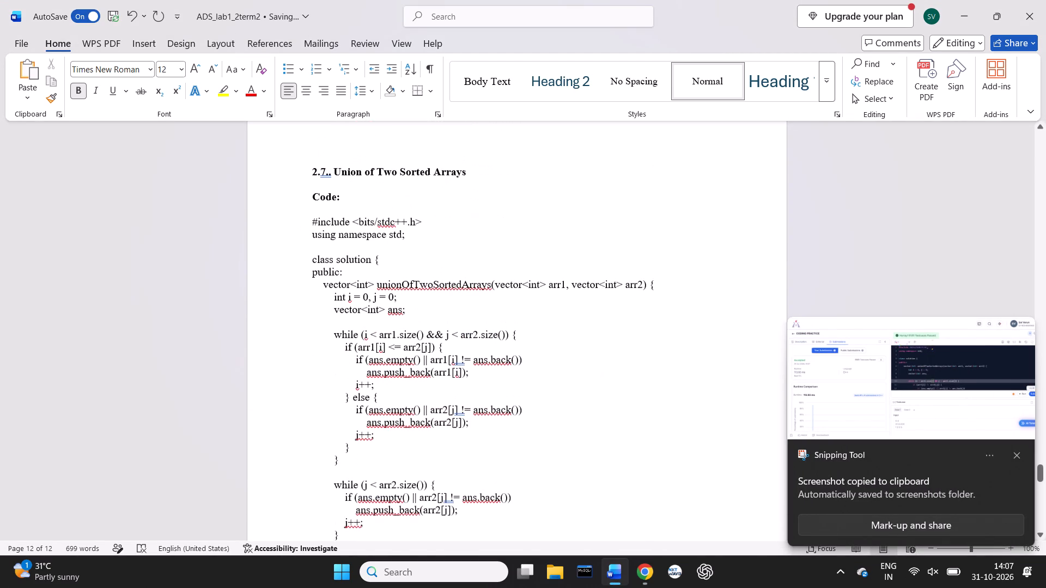
{"action": "left_click", "coordinate": [344, 209]}
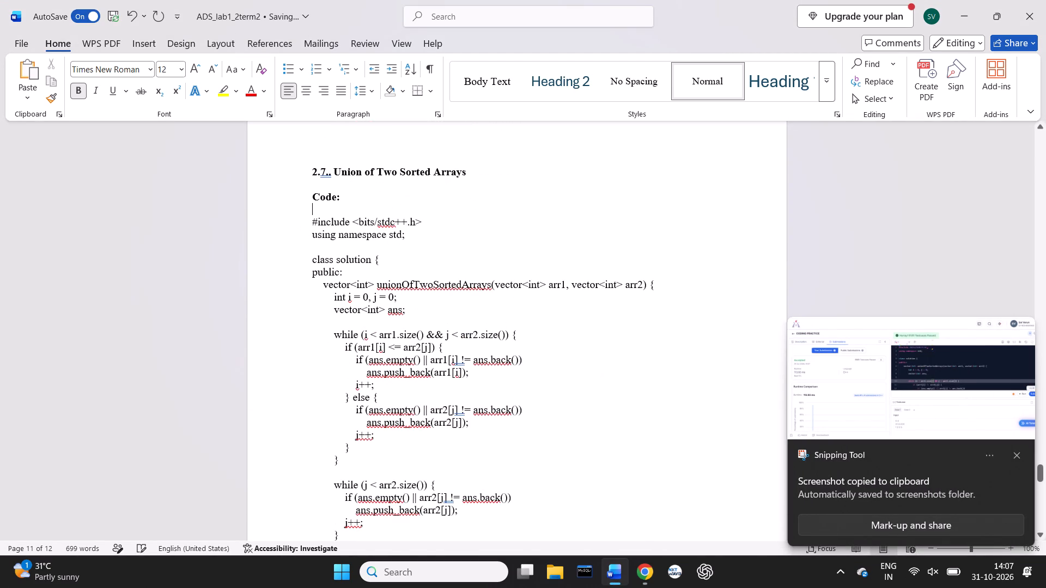
{"action": "key", "text": "BackSpace"}
{"action": "scroll", "coordinate": [344, 209], "scroll_direction": "down", "scroll_amount": 2}
{"action": "scroll", "coordinate": [344, 209], "scroll_direction": "up", "scroll_amount": 1}
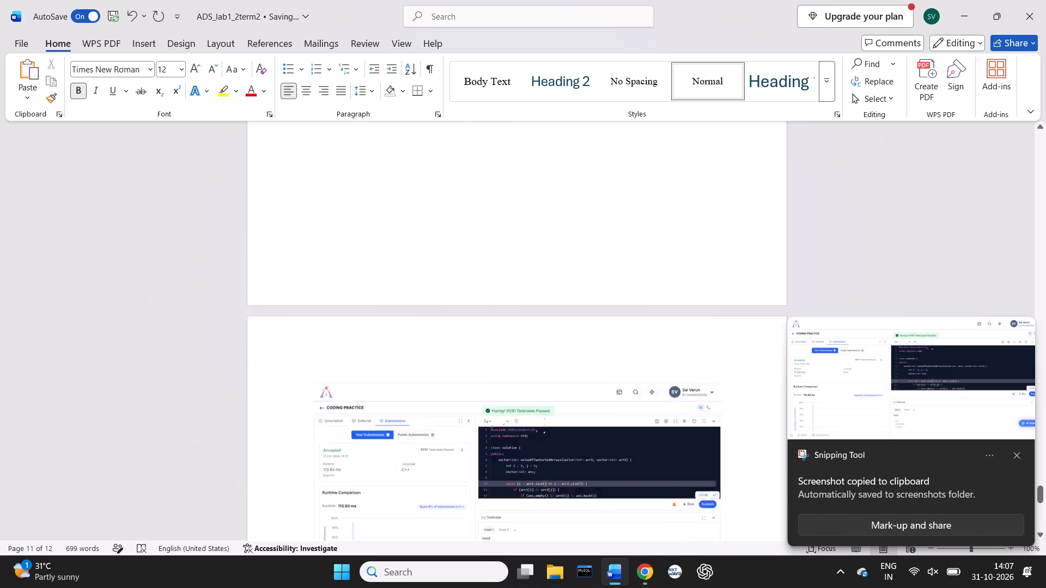
{"action": "scroll", "coordinate": [344, 209], "scroll_direction": "up", "scroll_amount": 1}
{"action": "left_click", "coordinate": [314, 231]}
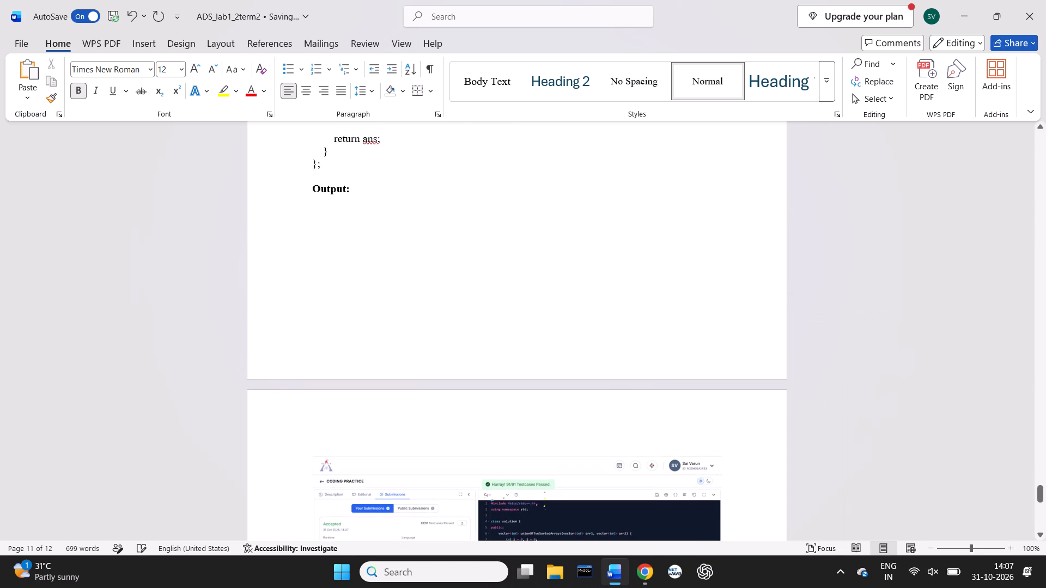
{"action": "key", "text": "BackSpace"}
Try to pull the pasted screenshot up beneath the 'Output:' label by deleting backwards from just before the image.
{"action": "key", "text": "Down"}
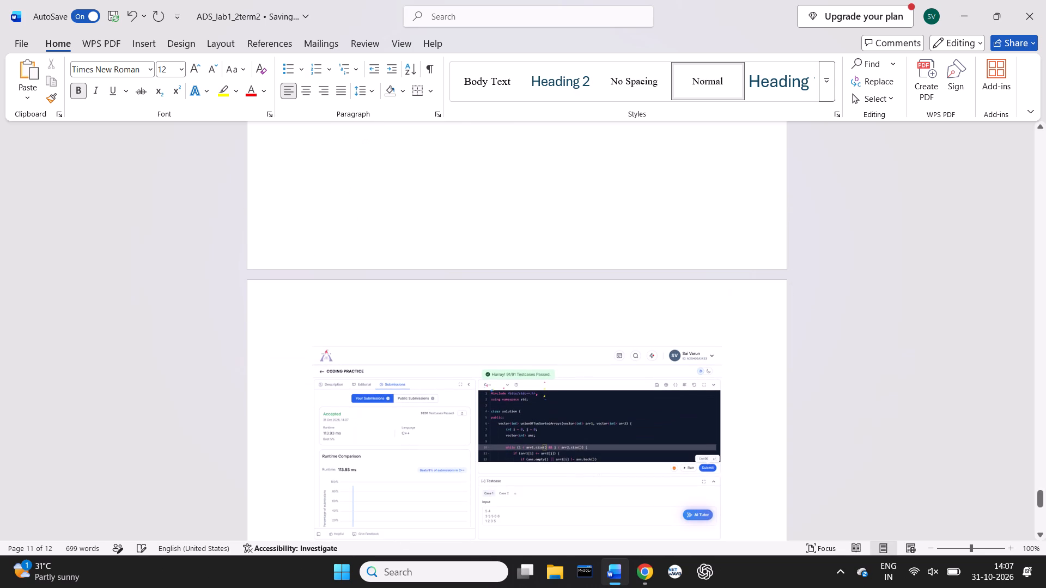
{"action": "key", "text": "Left"}
{"action": "key", "text": "Up"}
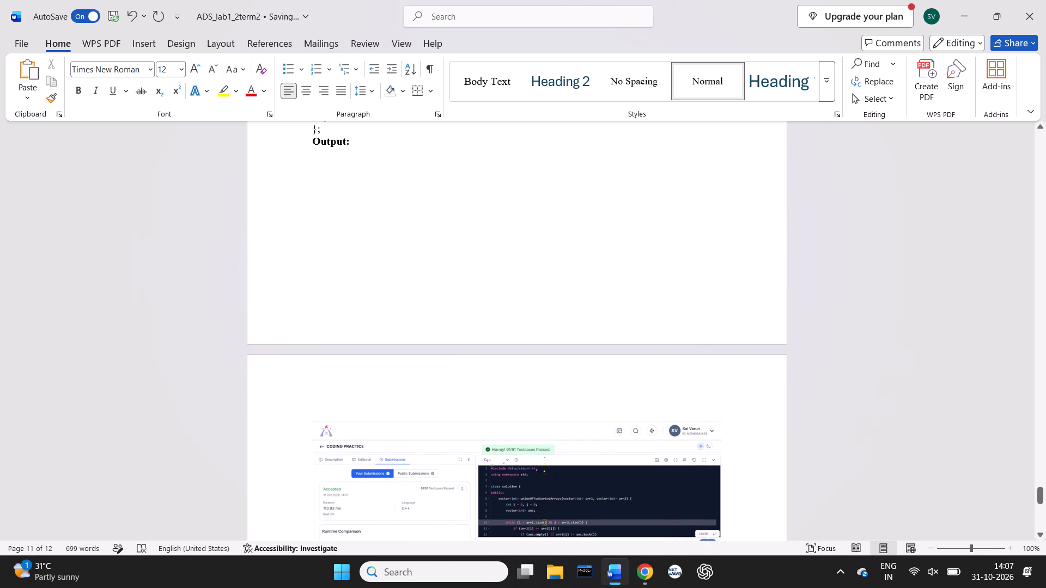
{"action": "key", "text": "Down"}
{"action": "key", "text": "Down"}
{"action": "scroll", "coordinate": [314, 231], "scroll_direction": "down", "scroll_amount": 1}
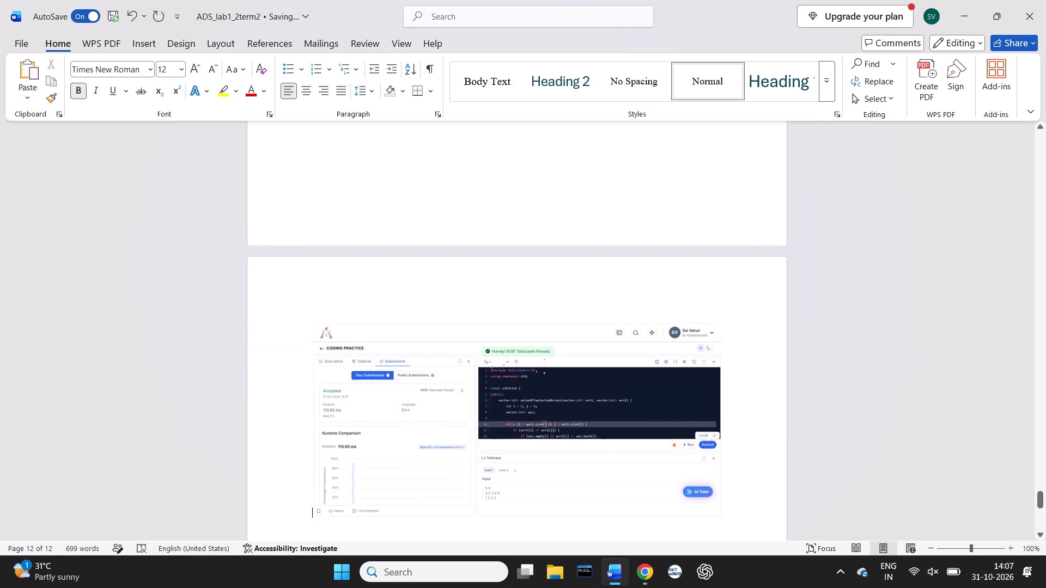
{"action": "scroll", "coordinate": [314, 231], "scroll_direction": "down", "scroll_amount": 1}
{"action": "key", "text": "BackSpace"}
{"action": "key", "text": "BackSpace"}
{"action": "key", "text": "BackSpace"}
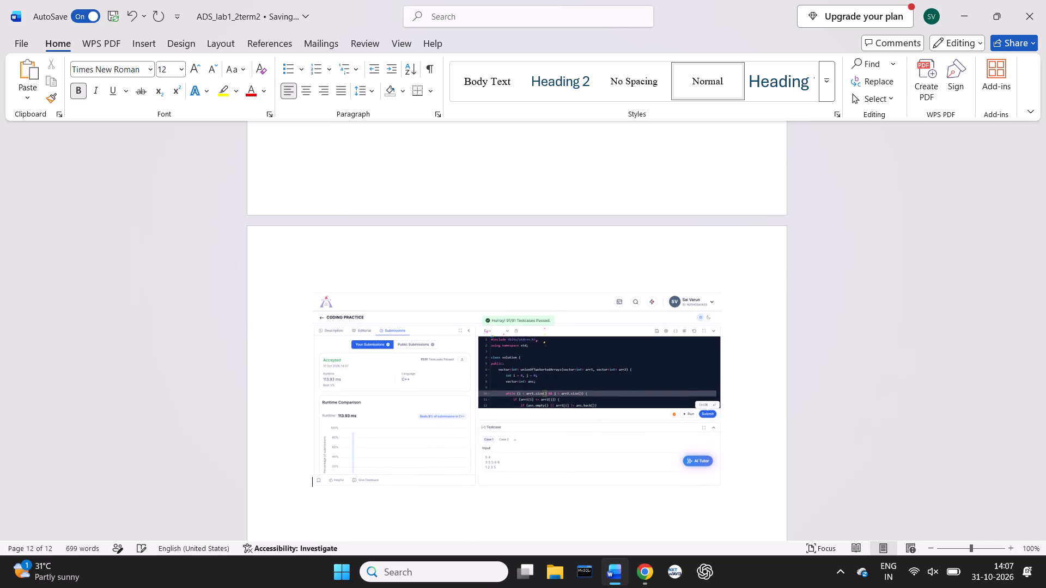
{"action": "key", "text": "BackSpace"}
Try again to close the gap above the output screenshot, placing the cursor before the image and deleting one more character.
{"action": "left_click", "coordinate": [313, 275]}
{"action": "left_click", "coordinate": [313, 293]}
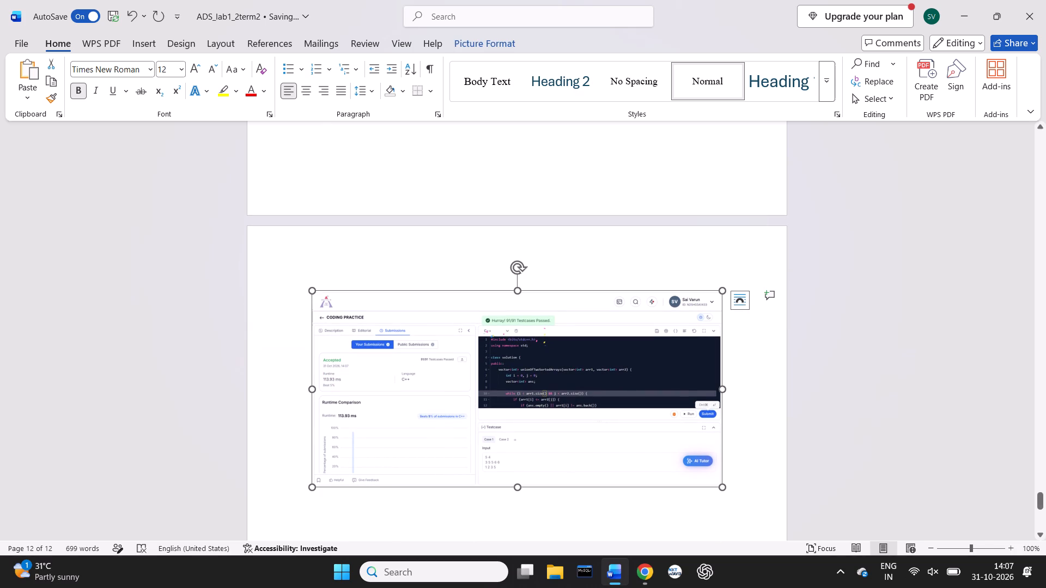
{"action": "left_click", "coordinate": [318, 301]}
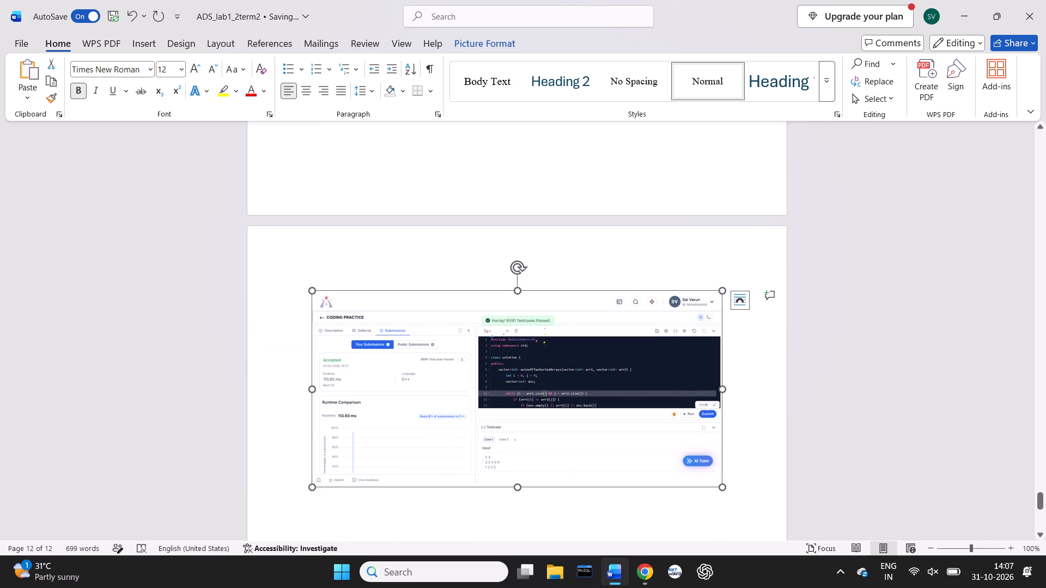
{"action": "left_click", "coordinate": [315, 306]}
{"action": "left_click", "coordinate": [740, 446]}
{"action": "key", "text": "Left"}
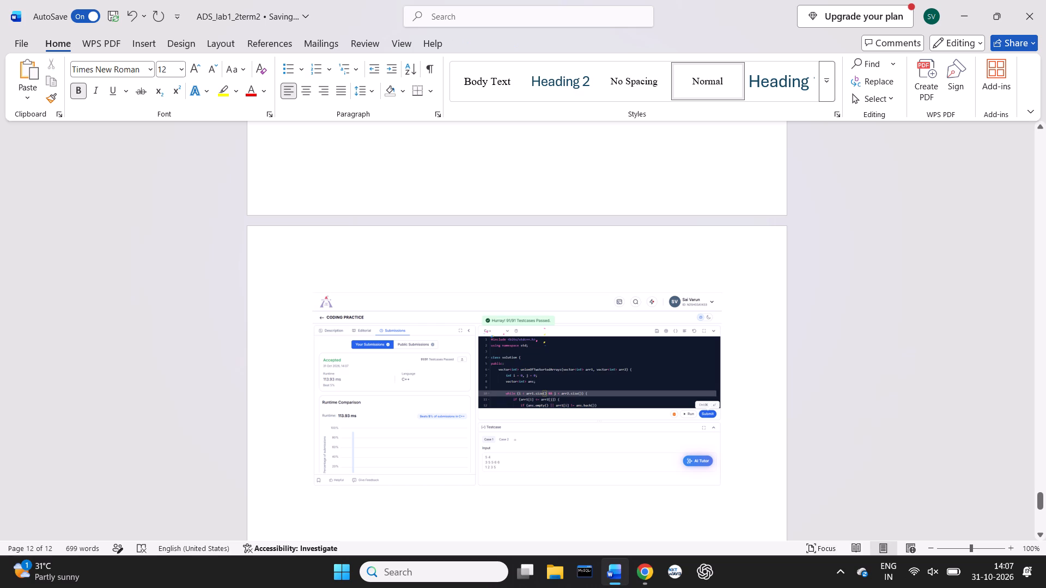
{"action": "key", "text": "Up"}
{"action": "scroll", "coordinate": [740, 446], "scroll_direction": "up", "scroll_amount": 1}
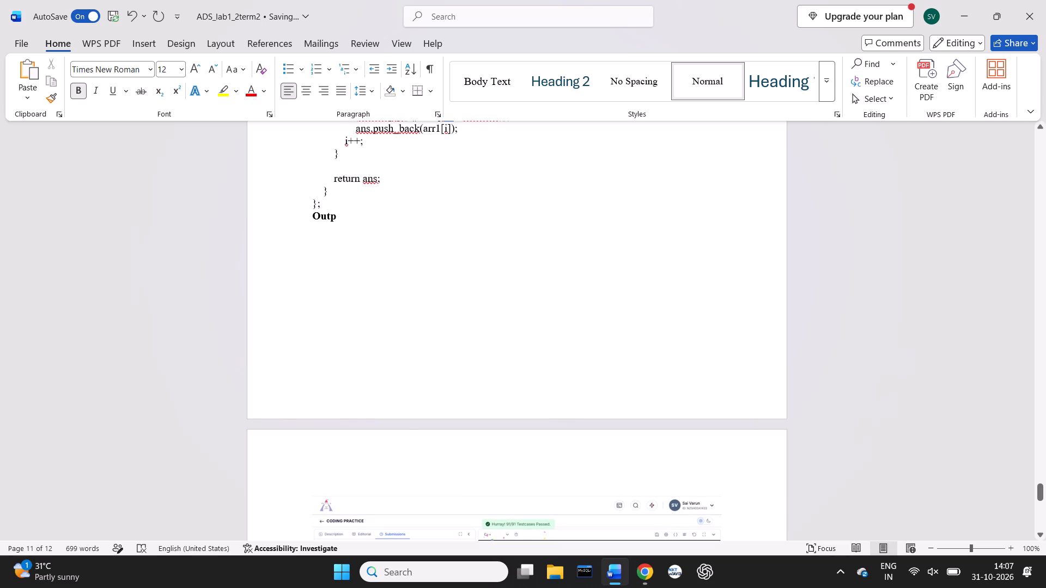
{"action": "left_click", "coordinate": [625, 388]}
{"action": "key", "text": "Down"}
{"action": "key", "text": "BackSpace"}
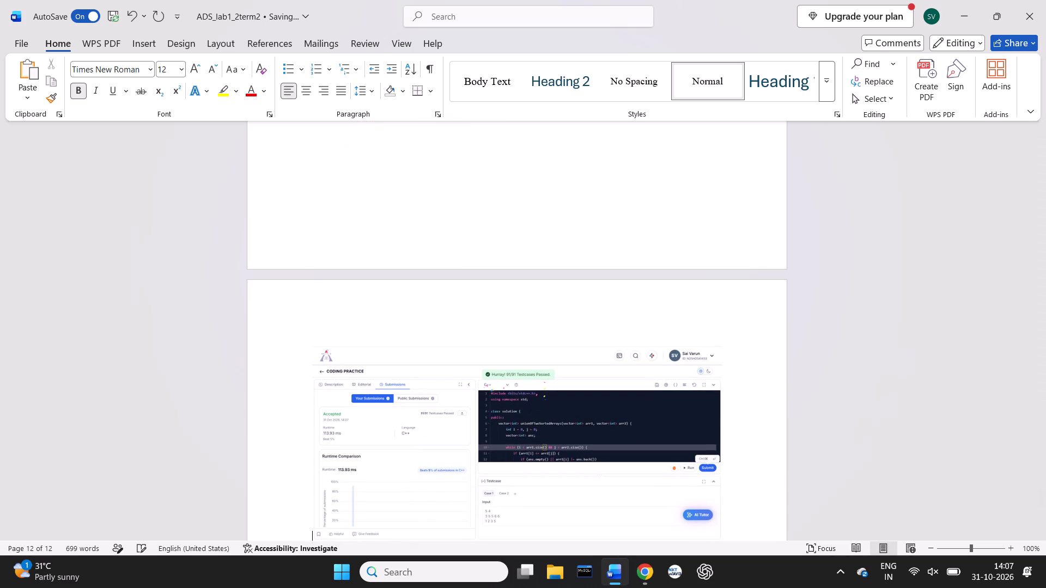
Delete the leftover 'Out' text and the closing brace-and-semicolon line at the end of the Union of Two Sorted Arrays code.
{"action": "scroll", "coordinate": [625, 388], "scroll_direction": "up", "scroll_amount": 2}
{"action": "left_click_drag", "start_coordinate": [379, 317], "coordinate": [372, 316]}
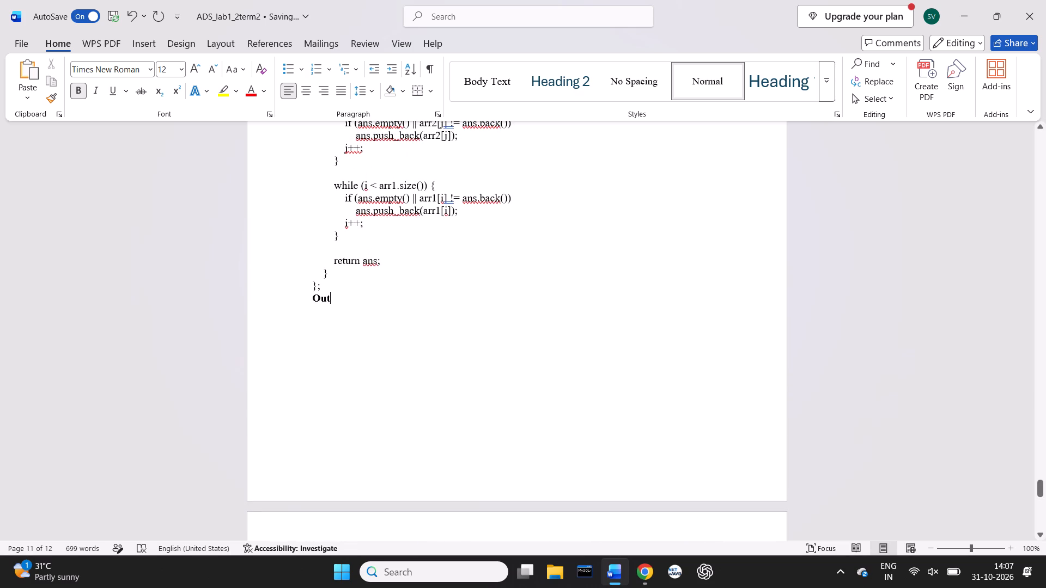
{"action": "left_click_drag", "start_coordinate": [372, 316], "coordinate": [312, 306]}
{"action": "key", "text": "BackSpace"}
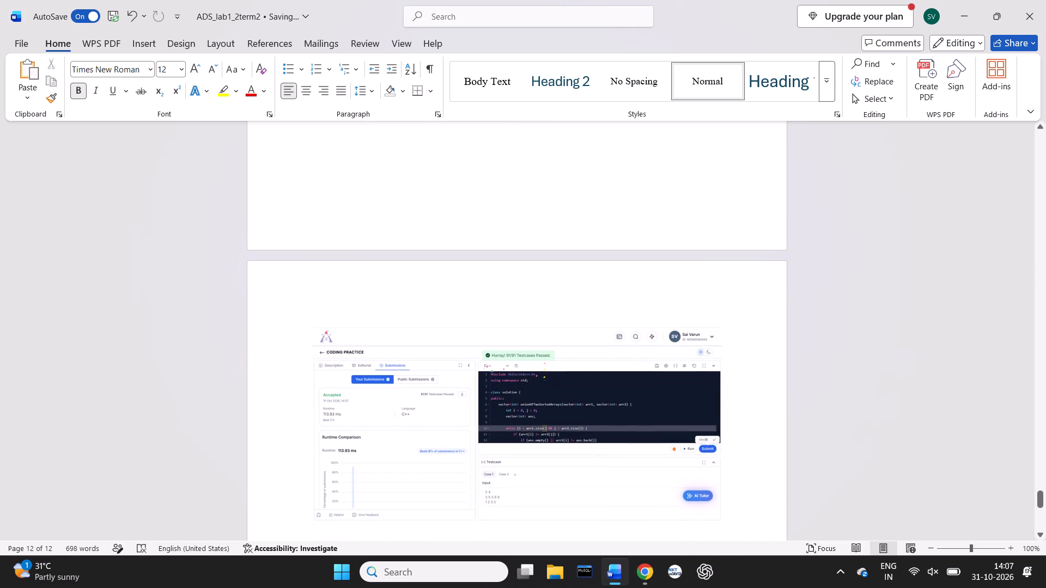
{"action": "key", "text": "BackSpace"}
{"action": "key", "text": "BackSpace"}
{"action": "key", "text": "BackSpace"}
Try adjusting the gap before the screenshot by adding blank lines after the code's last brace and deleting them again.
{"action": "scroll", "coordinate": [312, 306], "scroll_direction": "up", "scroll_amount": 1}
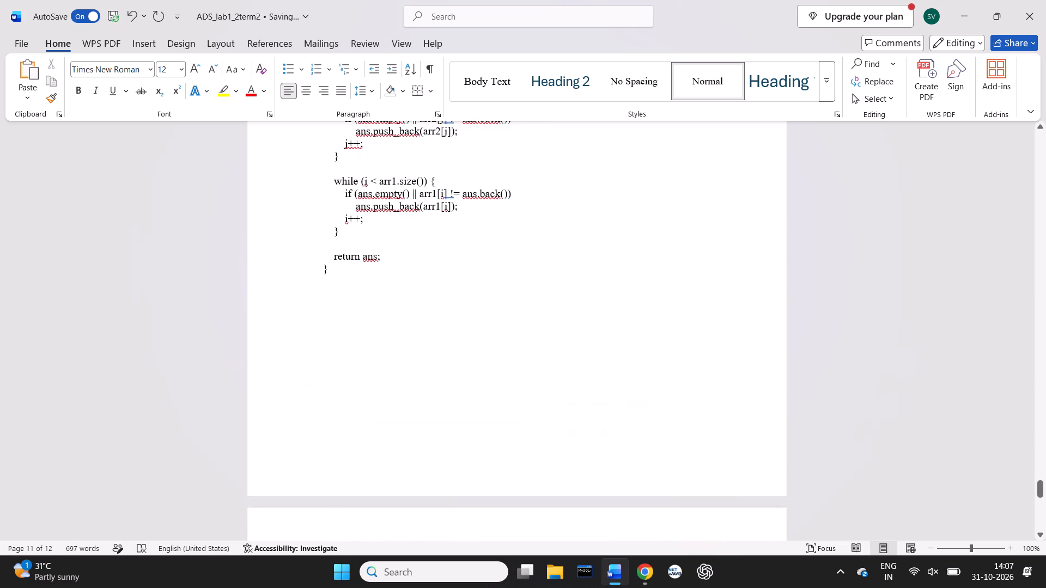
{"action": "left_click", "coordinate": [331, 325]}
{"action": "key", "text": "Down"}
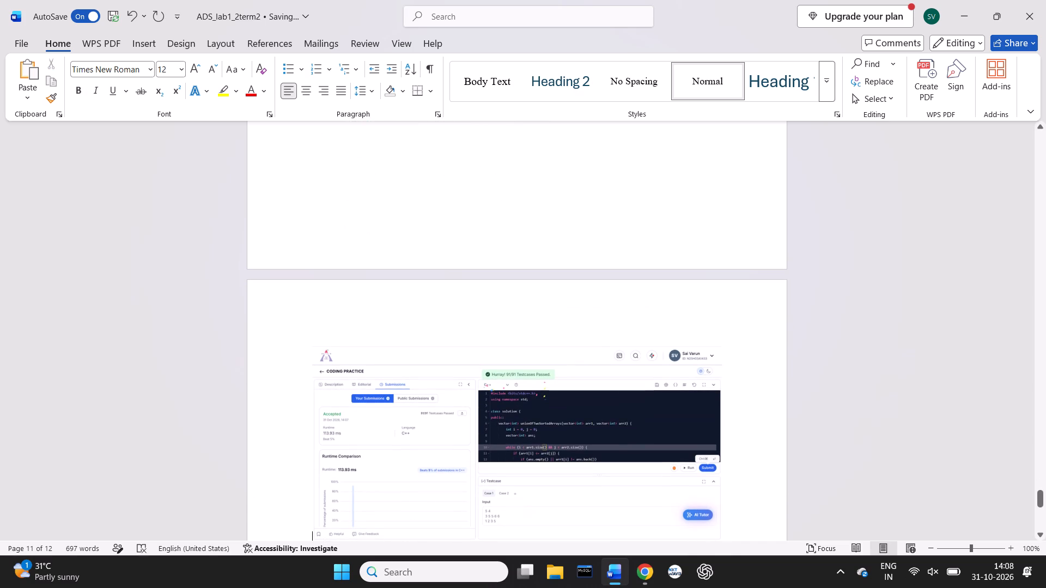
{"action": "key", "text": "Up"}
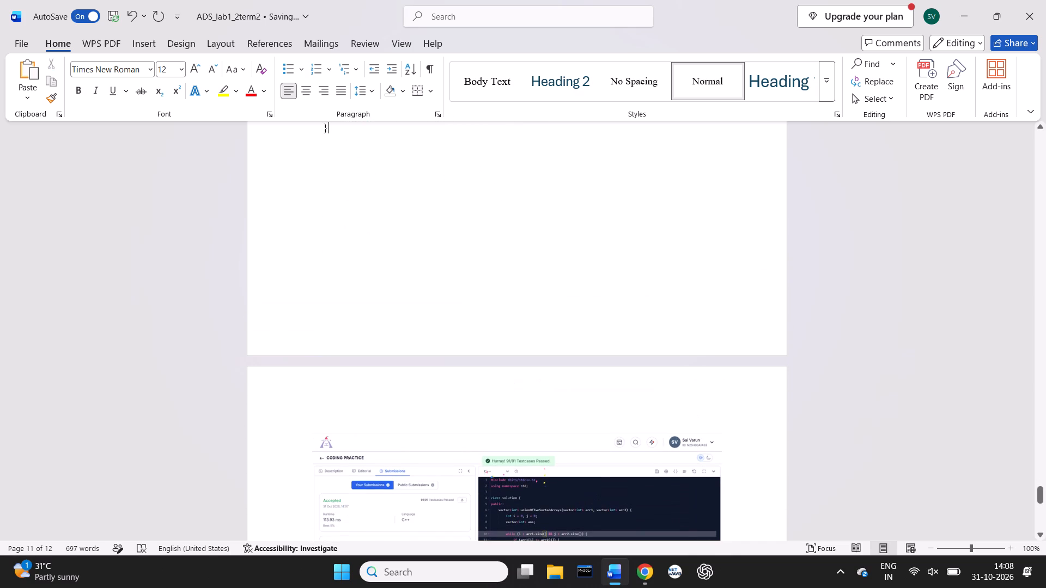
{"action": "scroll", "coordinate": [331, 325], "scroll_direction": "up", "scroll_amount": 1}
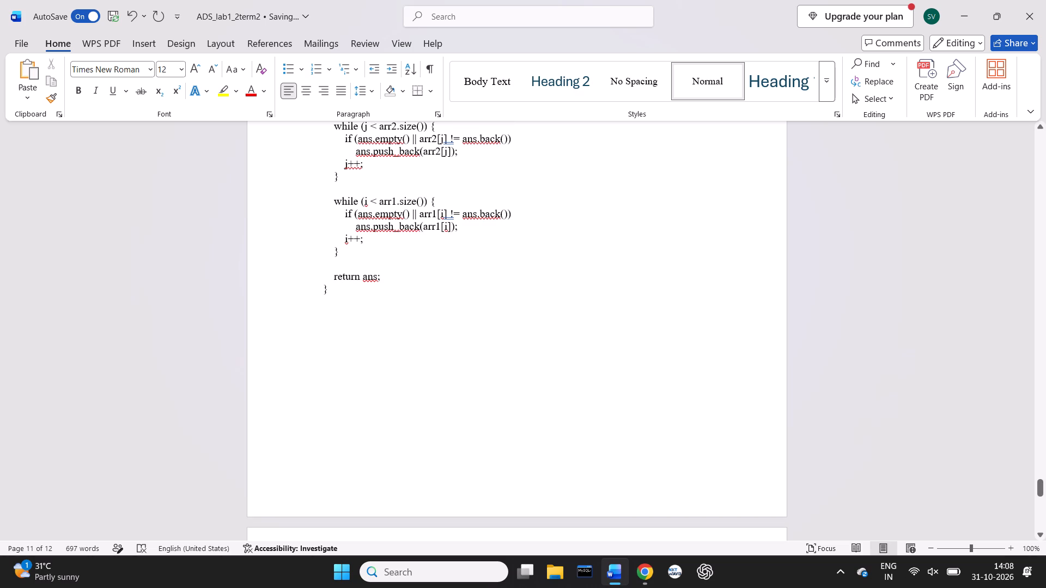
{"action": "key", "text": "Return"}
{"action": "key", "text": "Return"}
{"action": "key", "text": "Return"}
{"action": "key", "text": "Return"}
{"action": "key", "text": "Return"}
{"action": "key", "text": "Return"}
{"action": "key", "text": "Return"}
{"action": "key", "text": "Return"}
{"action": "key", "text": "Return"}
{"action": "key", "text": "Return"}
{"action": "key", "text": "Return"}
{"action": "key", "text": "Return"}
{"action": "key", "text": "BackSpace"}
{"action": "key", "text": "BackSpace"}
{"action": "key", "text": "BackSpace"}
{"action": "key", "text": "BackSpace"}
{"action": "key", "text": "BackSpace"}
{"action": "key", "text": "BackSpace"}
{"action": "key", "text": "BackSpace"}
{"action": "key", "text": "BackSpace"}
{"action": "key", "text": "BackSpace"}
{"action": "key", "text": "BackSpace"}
Reduce the height of the Union of Two Sorted Arrays output screenshot slightly while keeping its width.
{"action": "scroll", "coordinate": [343, 346], "scroll_direction": "down", "scroll_amount": 3}
{"action": "left_click", "coordinate": [446, 285]}
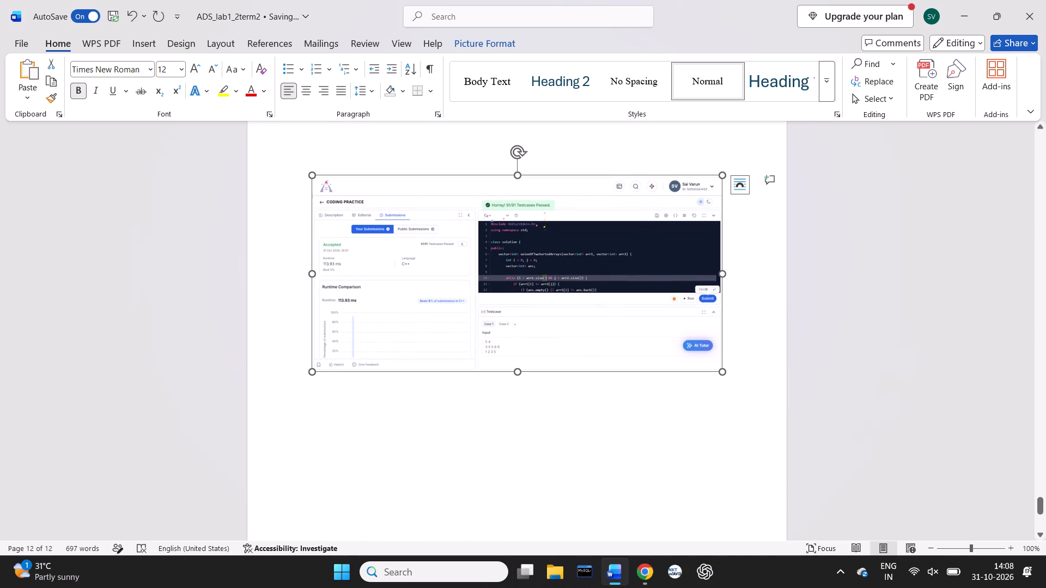
{"action": "left_click_drag", "start_coordinate": [519, 175], "coordinate": [519, 189]}
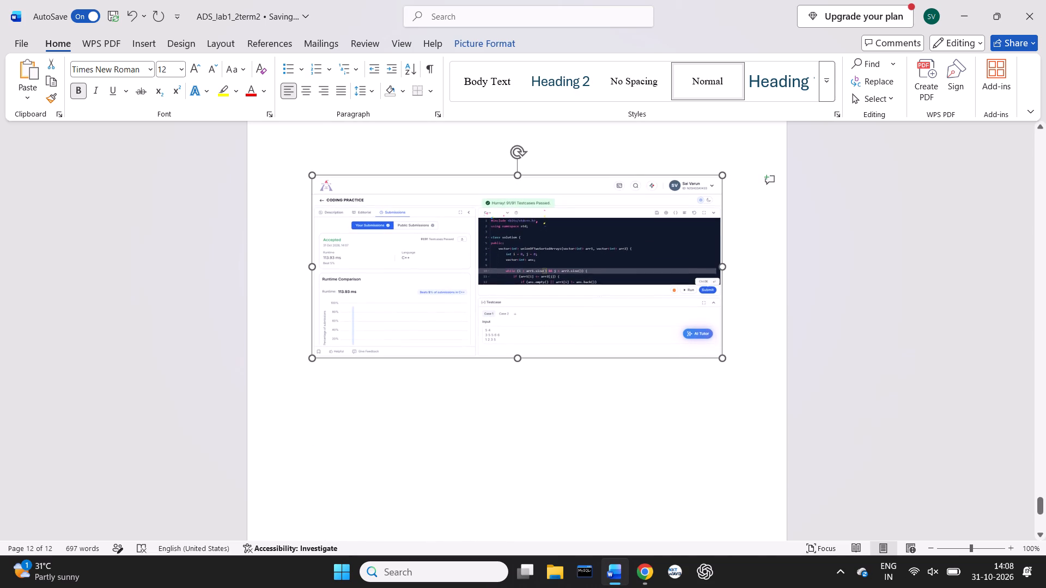
{"action": "left_click_drag", "start_coordinate": [519, 189], "coordinate": [521, 203]}
{"action": "left_click", "coordinate": [507, 243]}
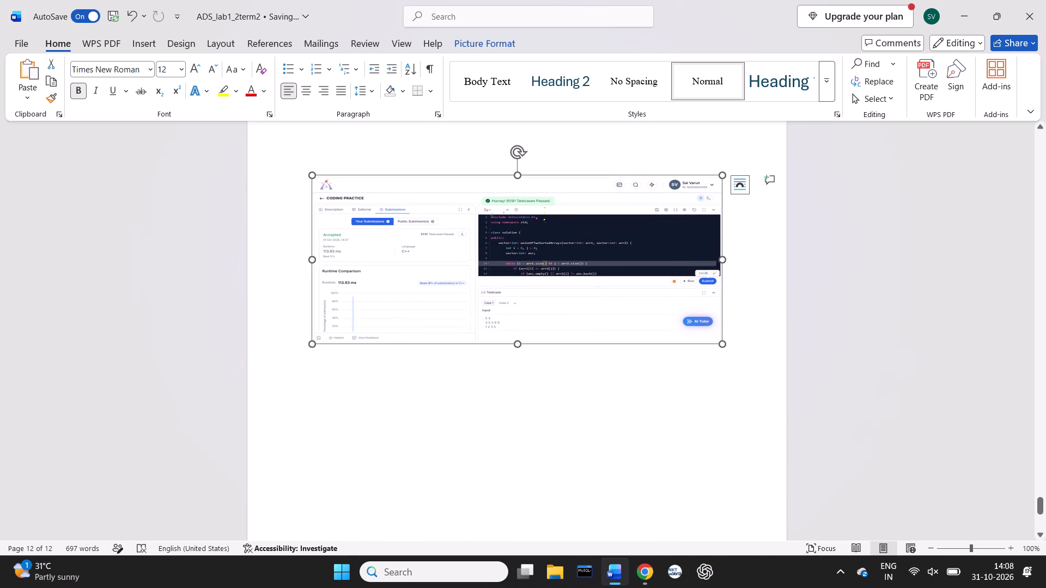
{"action": "left_click", "coordinate": [493, 393]}
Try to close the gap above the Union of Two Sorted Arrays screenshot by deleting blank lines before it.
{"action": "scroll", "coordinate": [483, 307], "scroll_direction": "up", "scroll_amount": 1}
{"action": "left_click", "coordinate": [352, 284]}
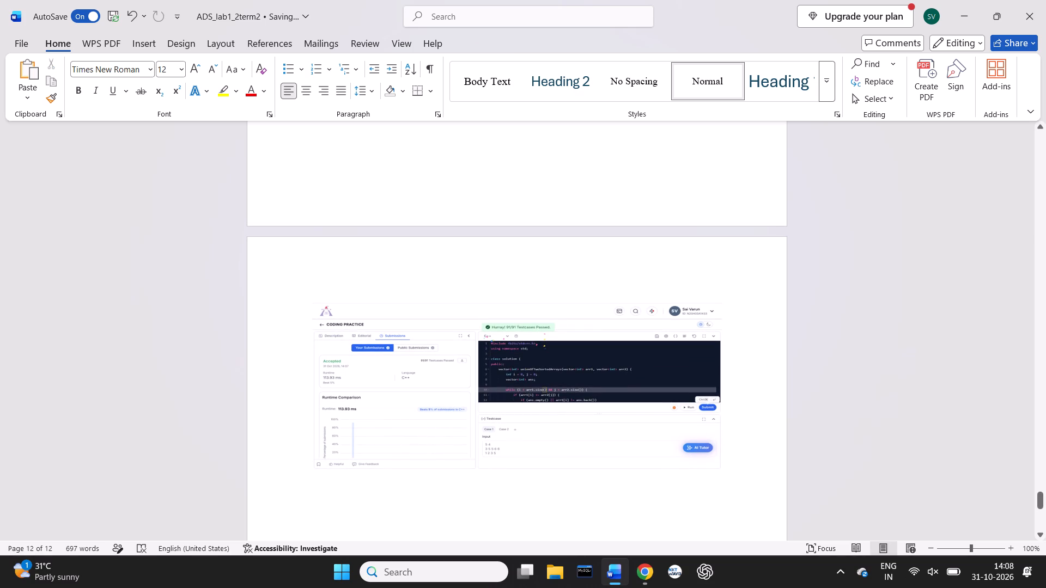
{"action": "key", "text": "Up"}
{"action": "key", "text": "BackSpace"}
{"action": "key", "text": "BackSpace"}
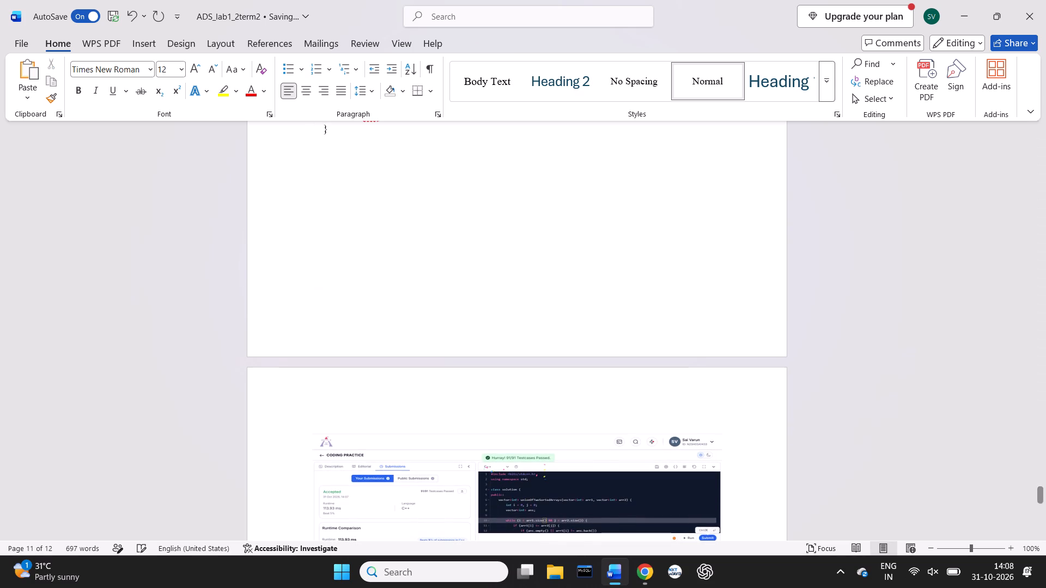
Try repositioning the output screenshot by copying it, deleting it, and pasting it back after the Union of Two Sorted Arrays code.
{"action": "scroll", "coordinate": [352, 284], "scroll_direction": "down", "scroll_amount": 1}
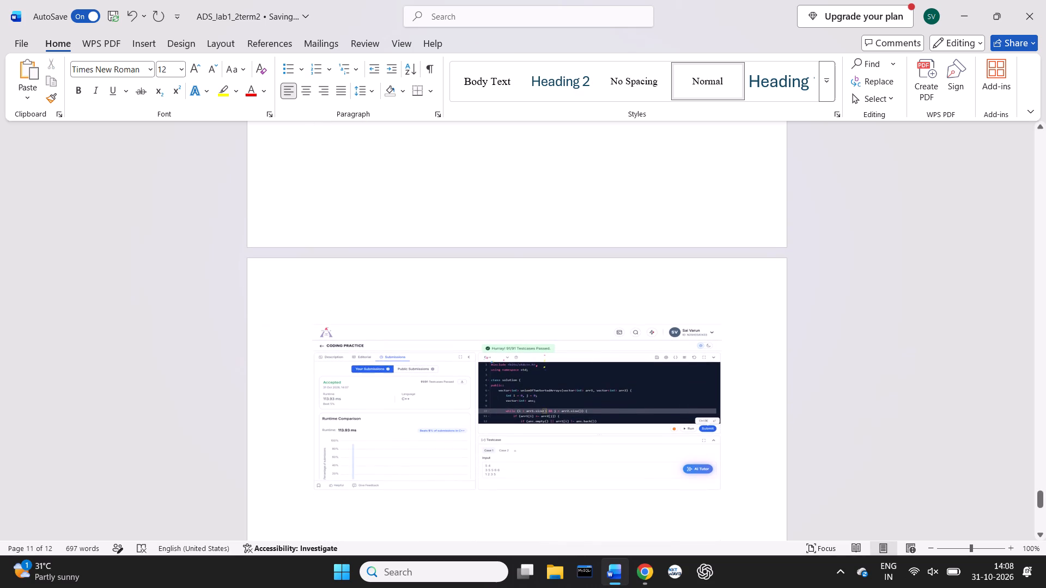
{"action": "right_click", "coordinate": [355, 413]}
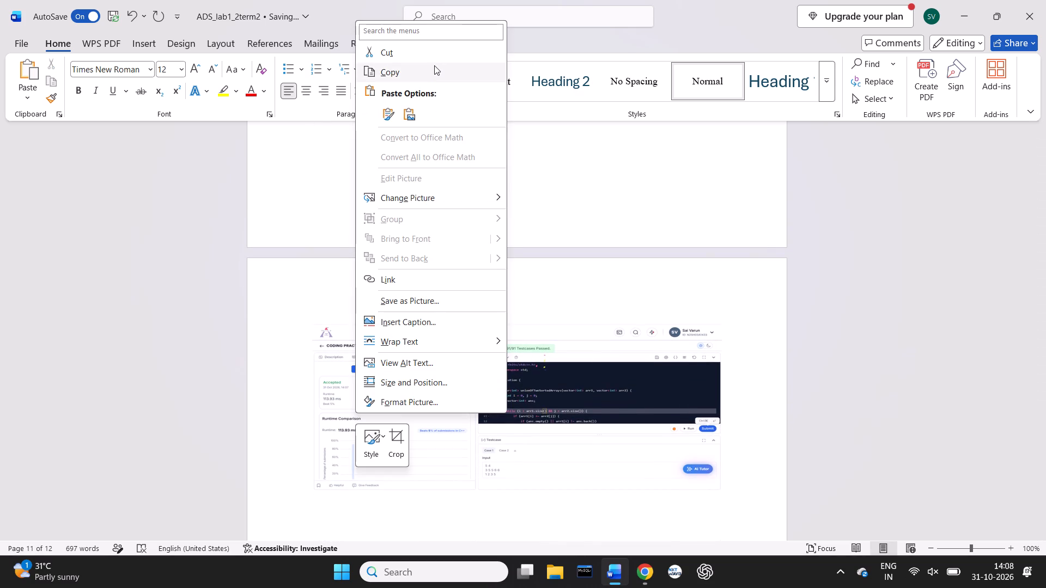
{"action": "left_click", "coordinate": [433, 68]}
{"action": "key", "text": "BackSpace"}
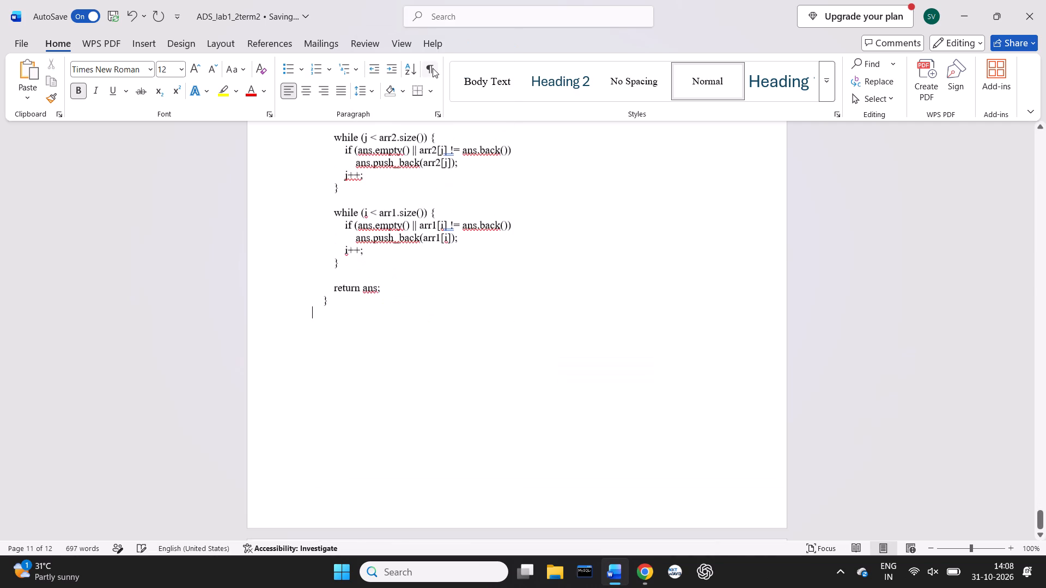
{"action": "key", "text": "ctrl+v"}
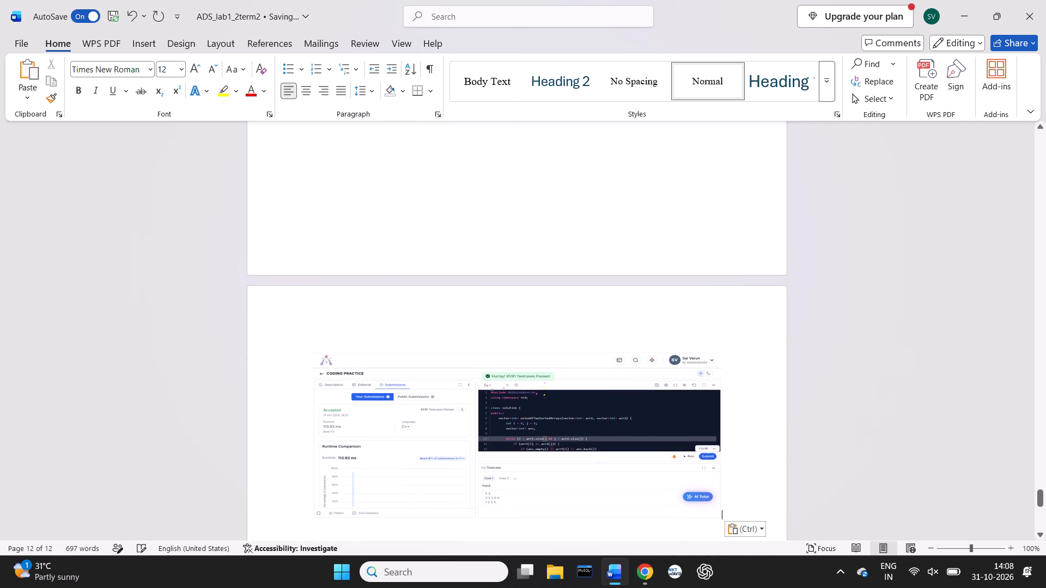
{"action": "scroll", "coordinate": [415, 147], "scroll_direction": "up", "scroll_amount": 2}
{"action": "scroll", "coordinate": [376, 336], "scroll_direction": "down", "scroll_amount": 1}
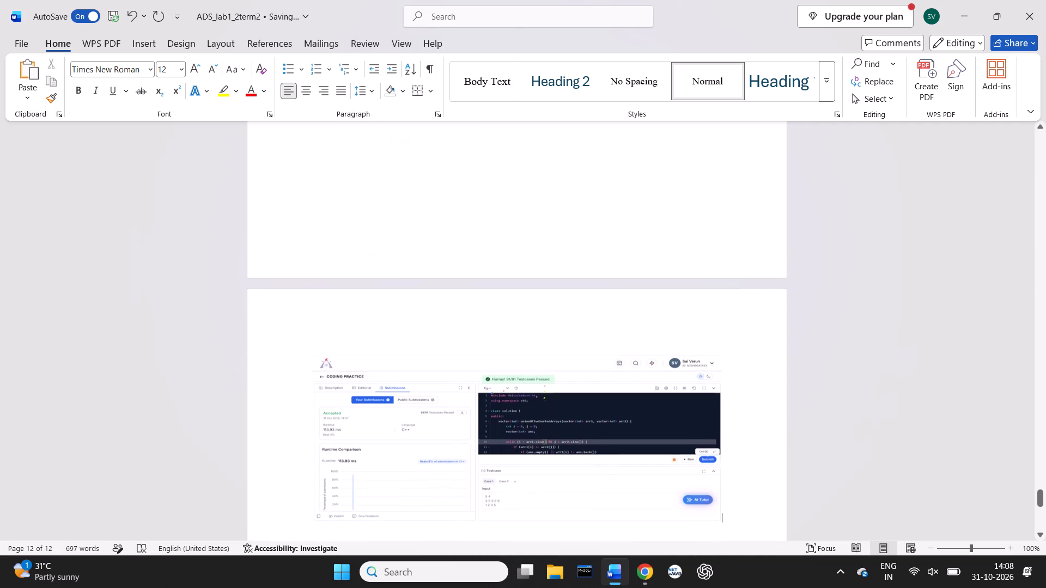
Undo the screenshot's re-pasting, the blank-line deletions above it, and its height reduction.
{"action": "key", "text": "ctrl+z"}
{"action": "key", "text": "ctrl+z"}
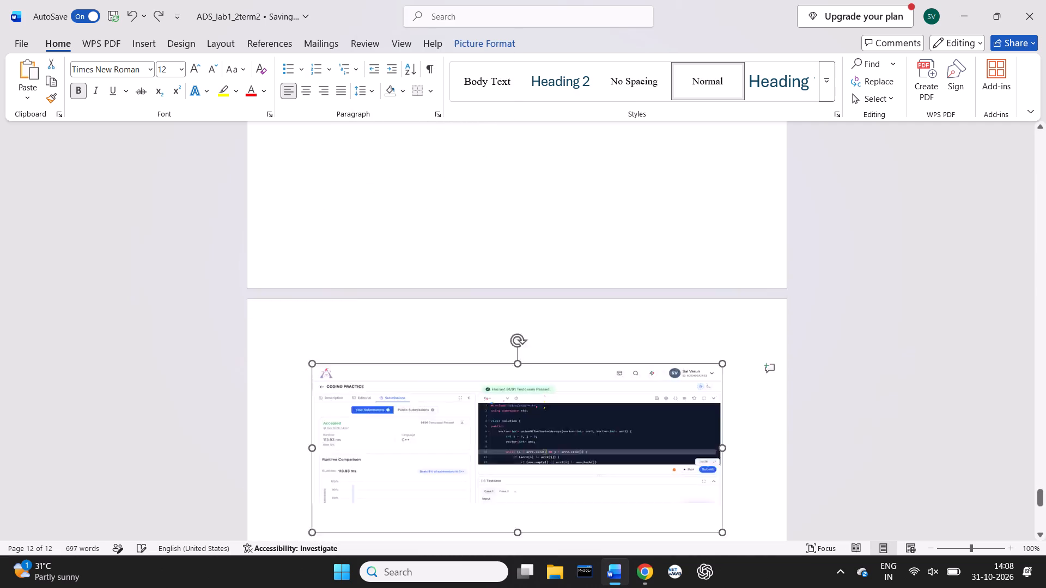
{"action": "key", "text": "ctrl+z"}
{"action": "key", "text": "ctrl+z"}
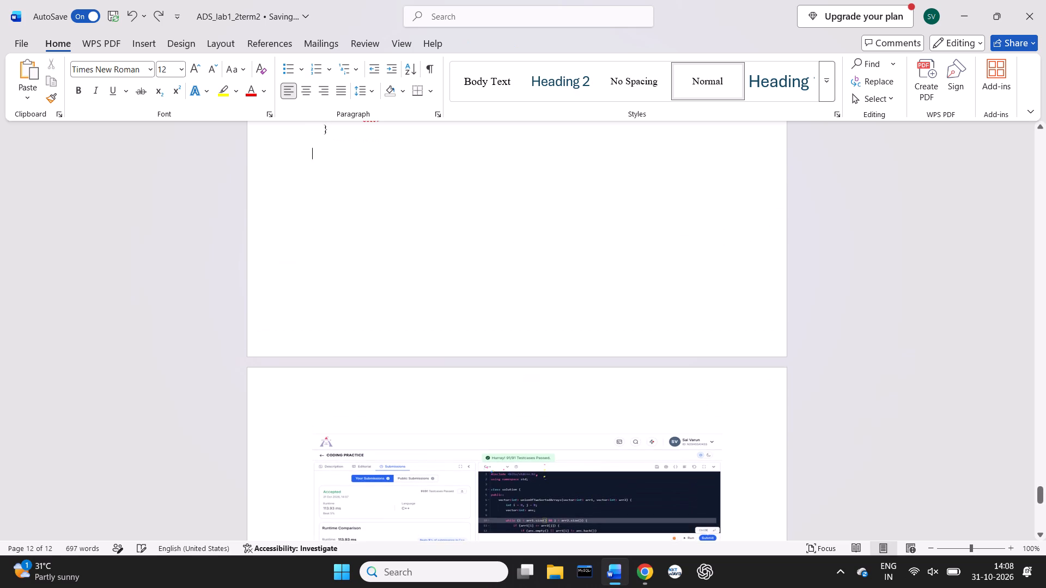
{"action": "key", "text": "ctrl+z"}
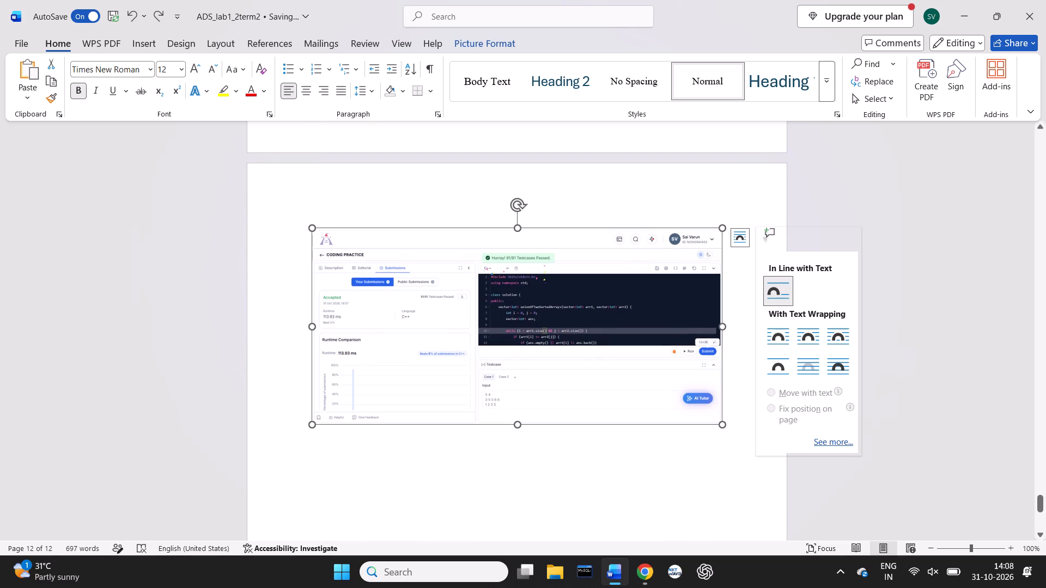
Add blank lines after the Union of Two Sorted Arrays code to move the cursor onto the screenshot's page.
{"action": "left_click", "coordinate": [399, 458]}
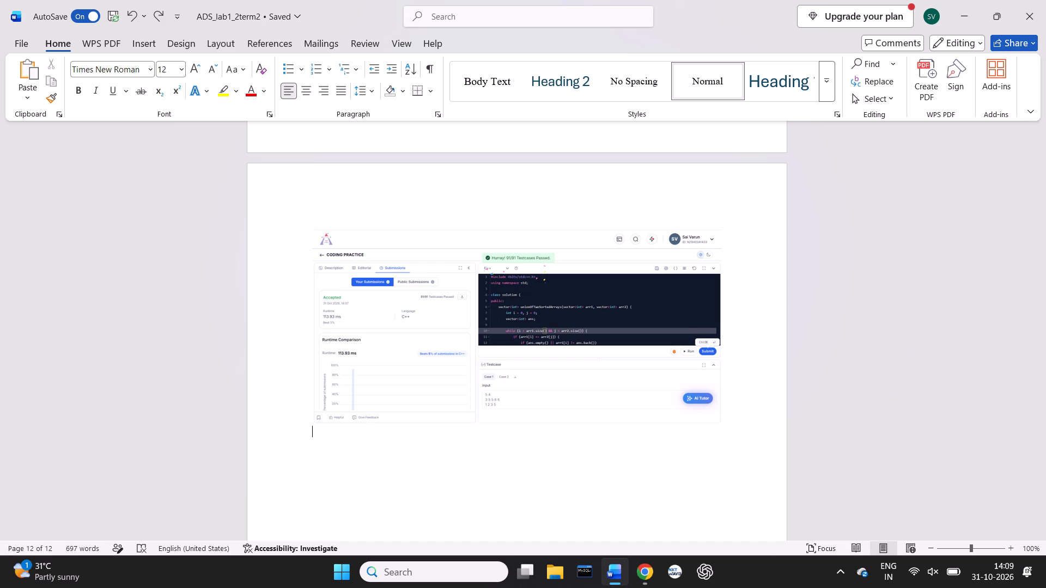
{"action": "scroll", "coordinate": [399, 458], "scroll_direction": "up", "scroll_amount": 1}
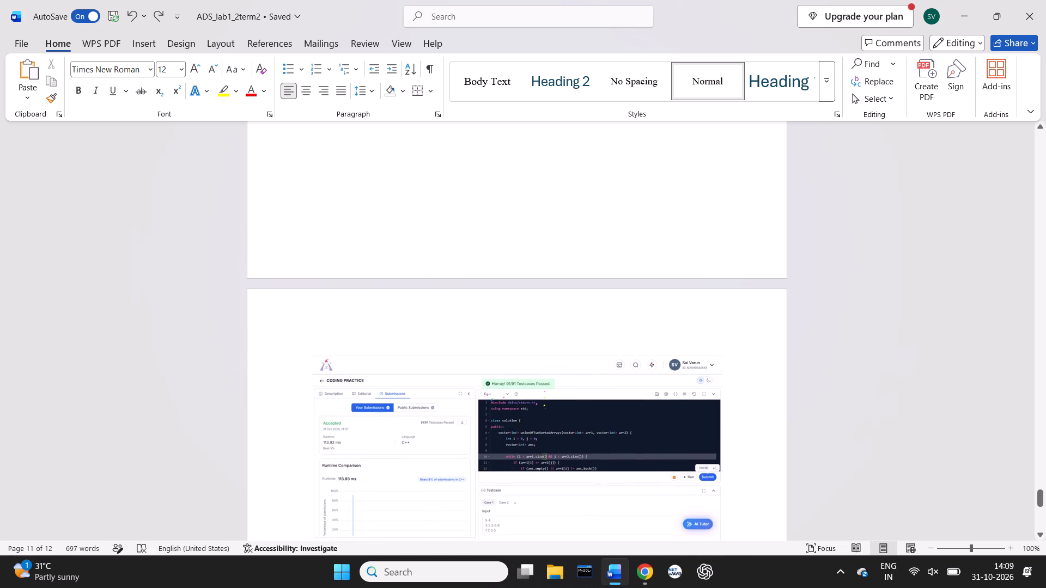
{"action": "left_click", "coordinate": [360, 248]}
{"action": "scroll", "coordinate": [360, 248], "scroll_direction": "up", "scroll_amount": 1}
{"action": "scroll", "coordinate": [360, 248], "scroll_direction": "down", "scroll_amount": 1}
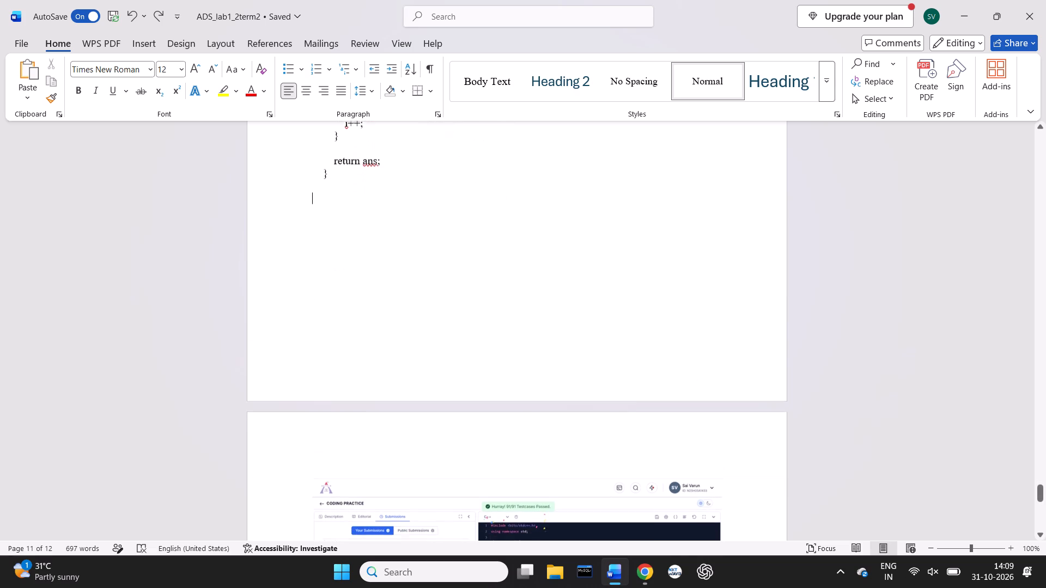
{"action": "key", "text": "Return"}
{"action": "key", "text": "Return"}
{"action": "key", "text": "Return"}
{"action": "key", "text": "Return"}
{"action": "key", "text": "Return"}
{"action": "key", "text": "Return"}
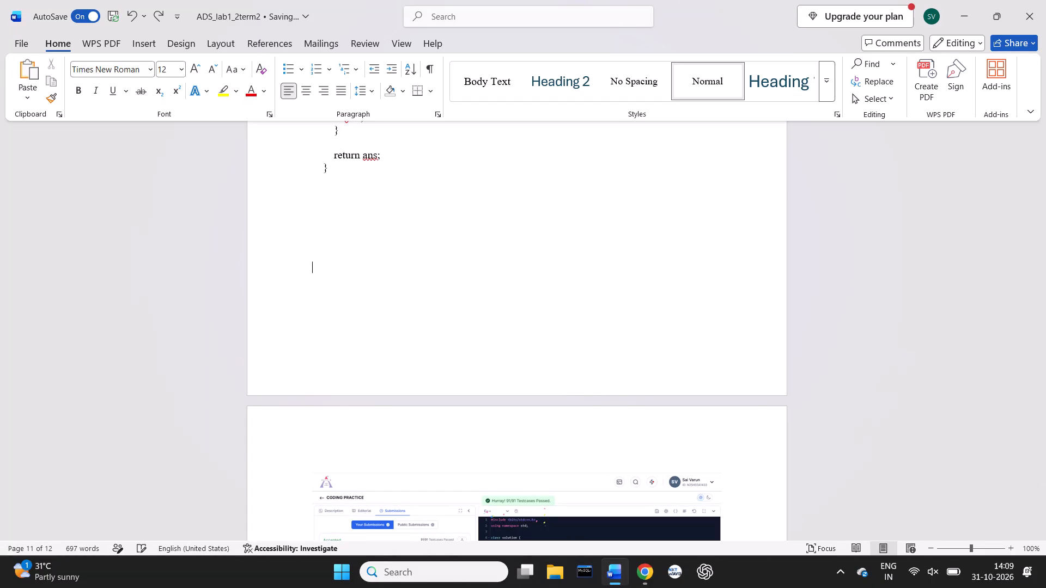
{"action": "key", "text": "Return"}
{"action": "key", "text": "Return"}
{"action": "key", "text": "Return"}
{"action": "key", "text": "Return"}
{"action": "key", "text": "Return"}
{"action": "key", "text": "Return"}
Add the label "Output:" on its own line above the screenshot and make it bold, keeping 12 pt size.
{"action": "type", "text": "Out"}
{"action": "type", "text": "put:"}
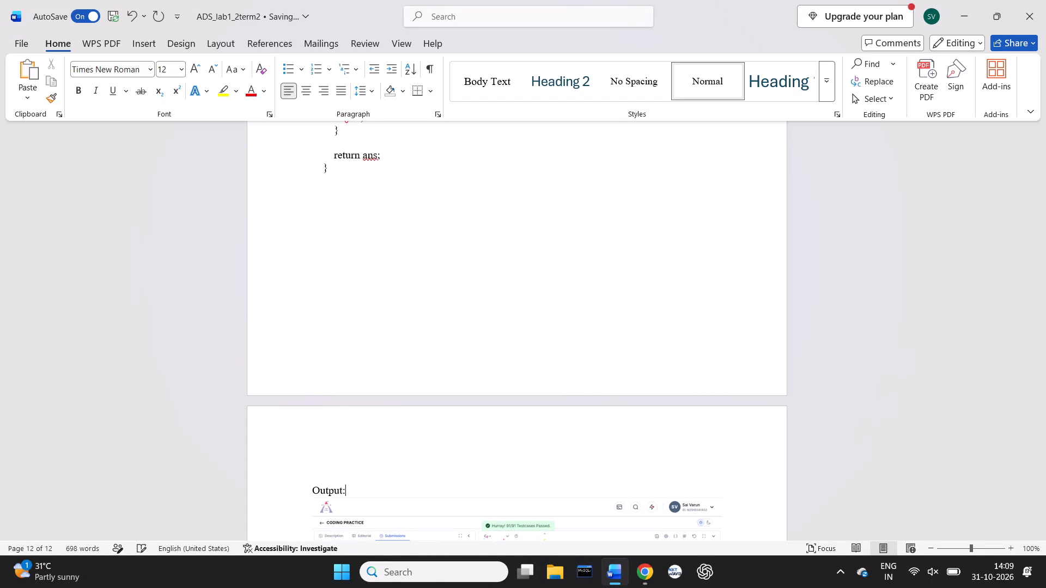
{"action": "key", "text": "Return"}
{"action": "scroll", "coordinate": [347, 187], "scroll_direction": "down", "scroll_amount": 3}
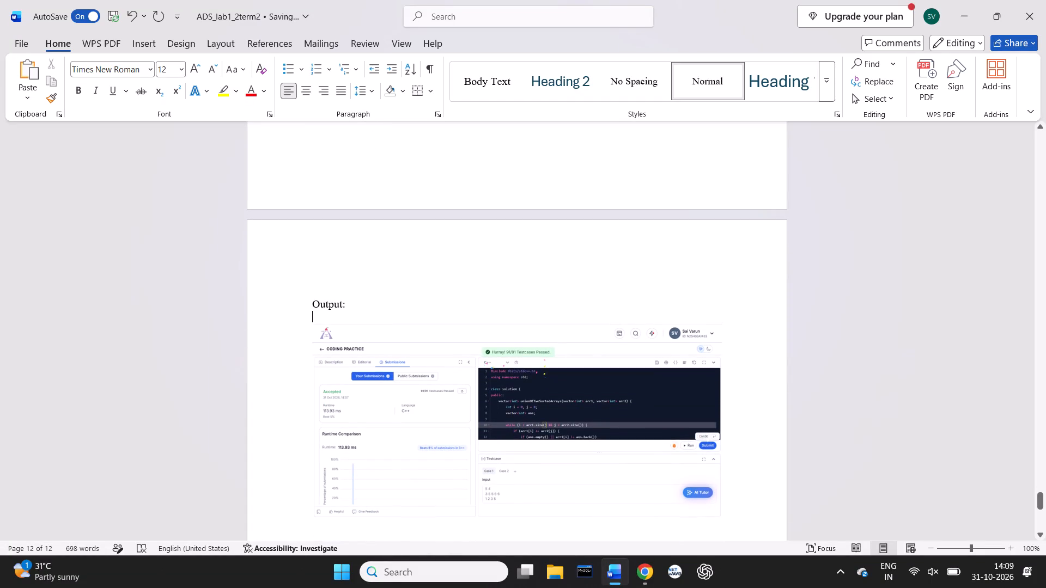
{"action": "left_click_drag", "start_coordinate": [355, 300], "coordinate": [316, 306]}
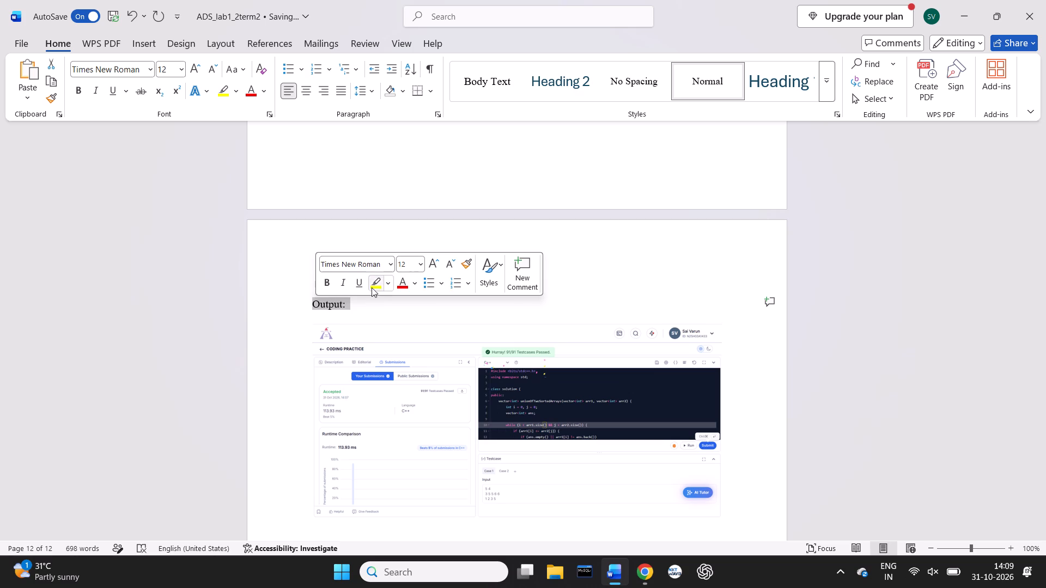
{"action": "left_click", "coordinate": [406, 270]}
{"action": "left_click", "coordinate": [405, 265]}
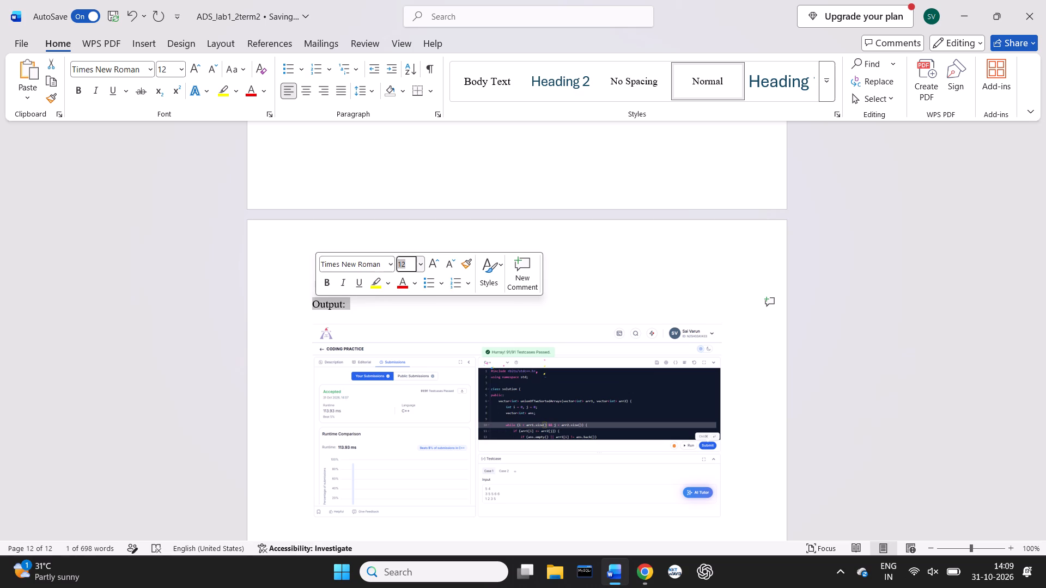
{"action": "left_click", "coordinate": [405, 265]}
{"action": "key", "text": "Return"}
{"action": "left_click", "coordinate": [323, 281]}
{"action": "left_click", "coordinate": [355, 305]}
Add blank lines below the Union of Two Sorted Arrays screenshot until the cursor reaches the start of a new page.
{"action": "scroll", "coordinate": [355, 305], "scroll_direction": "down", "scroll_amount": 2}
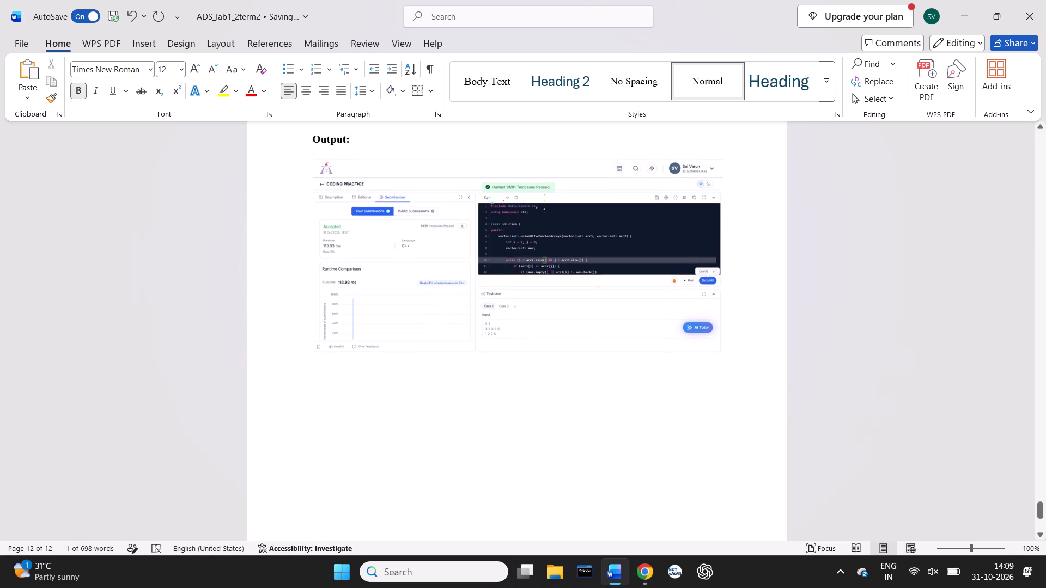
{"action": "left_click", "coordinate": [355, 305]}
{"action": "key", "text": "Return"}
{"action": "key", "text": "Return"}
{"action": "key", "text": "Return"}
{"action": "key", "text": "Return"}
{"action": "key", "text": "Return"}
{"action": "key", "text": "Return"}
{"action": "key", "text": "Return"}
{"action": "key", "text": "Return"}
{"action": "key", "text": "Return"}
{"action": "key", "text": "Return"}
{"action": "key", "text": "Return"}
{"action": "key", "text": "Return"}
{"action": "key", "text": "Return"}
{"action": "key", "text": "Return"}
{"action": "key", "text": "Return"}
{"action": "key", "text": "Return"}
{"action": "key", "text": "Return"}
{"action": "key", "text": "Return"}
{"action": "key", "text": "Return"}
{"action": "key", "text": "Return"}
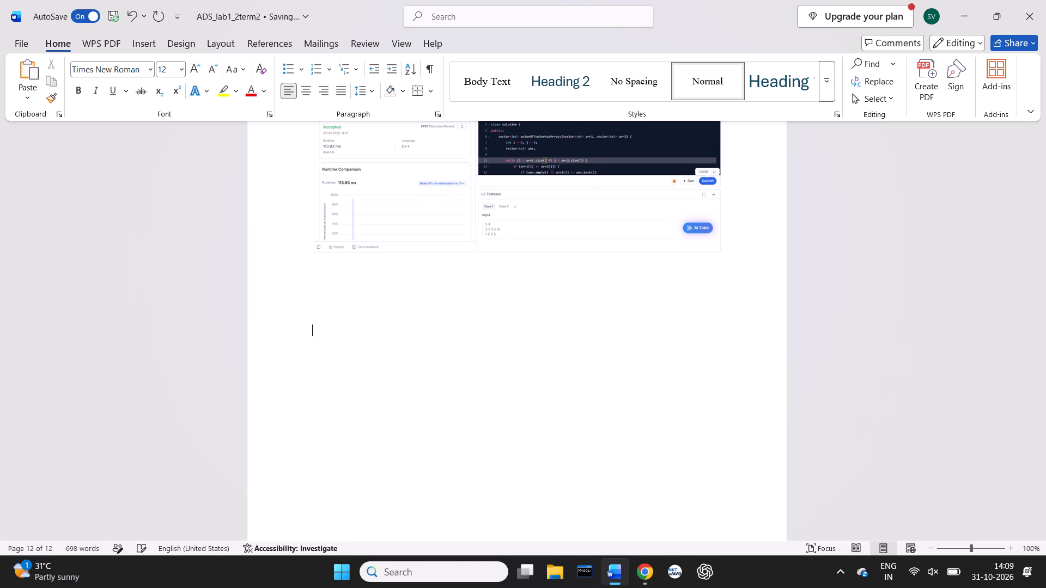
{"action": "key", "text": "Return"}
{"action": "key", "text": "Return"}
{"action": "scroll", "coordinate": [355, 305], "scroll_direction": "up", "scroll_amount": 3}
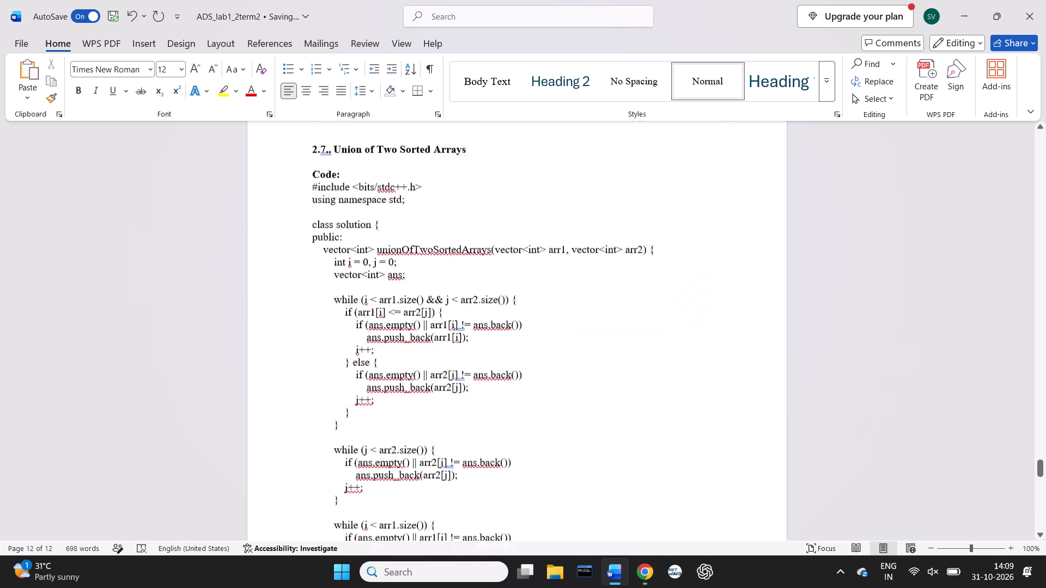
{"action": "scroll", "coordinate": [355, 305], "scroll_direction": "down", "scroll_amount": 8}
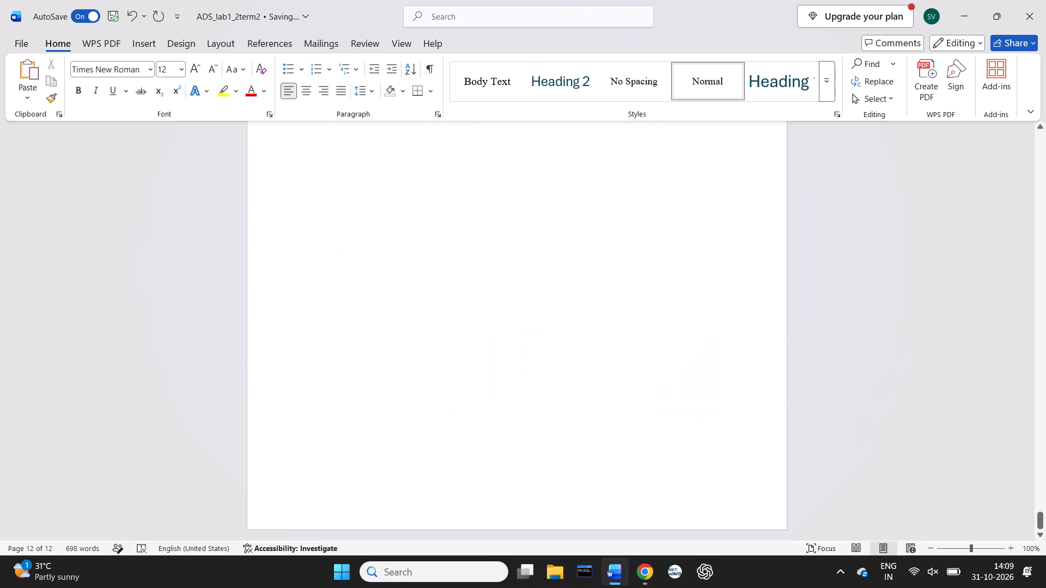
{"action": "key", "text": "Return"}
{"action": "key", "text": "Return"}
{"action": "key", "text": "Return"}
{"action": "key", "text": "Return"}
{"action": "key", "text": "Return"}
{"action": "key", "text": "Return"}
{"action": "key", "text": "Return"}
{"action": "key", "text": "Return"}
{"action": "key", "text": "Return"}
{"action": "key", "text": "Return"}
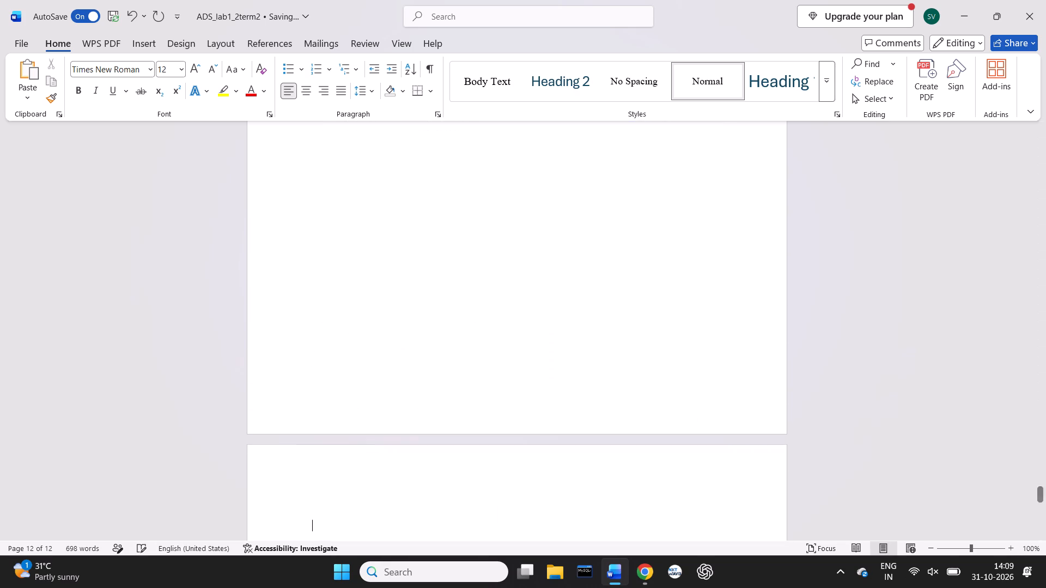
{"action": "key", "text": "BackSpace"}
{"action": "key", "text": "BackSpace"}
{"action": "key", "text": "Return"}
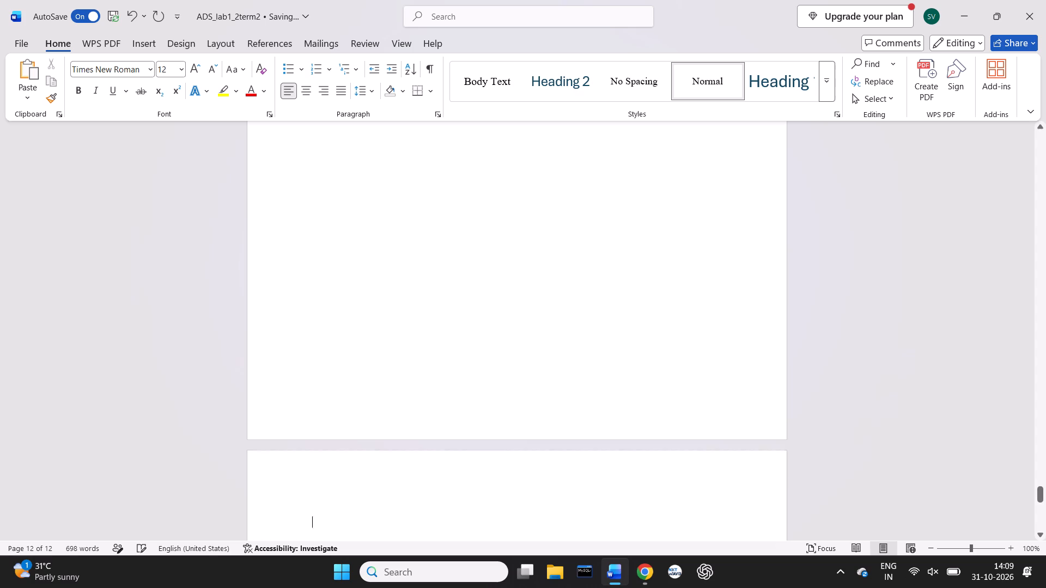
Write the heading "2.8.. Max Consecutive Ones II" on the new page, copying the title from the Coding Practice question list in Chrome.
{"action": "type", "text": "2."}
{"action": "type", "text": "8.."}
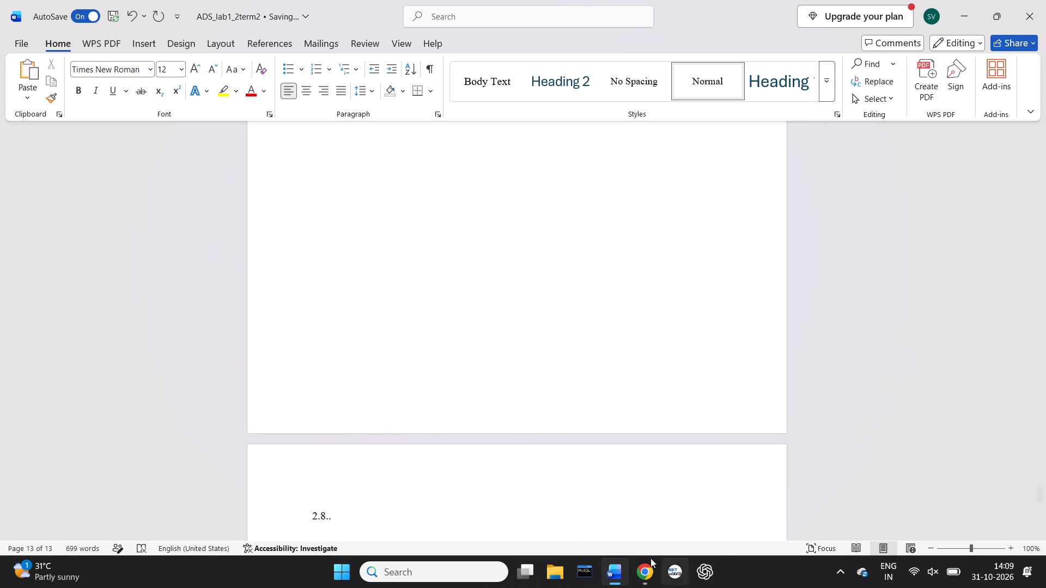
{"action": "left_click", "coordinate": [635, 509]}
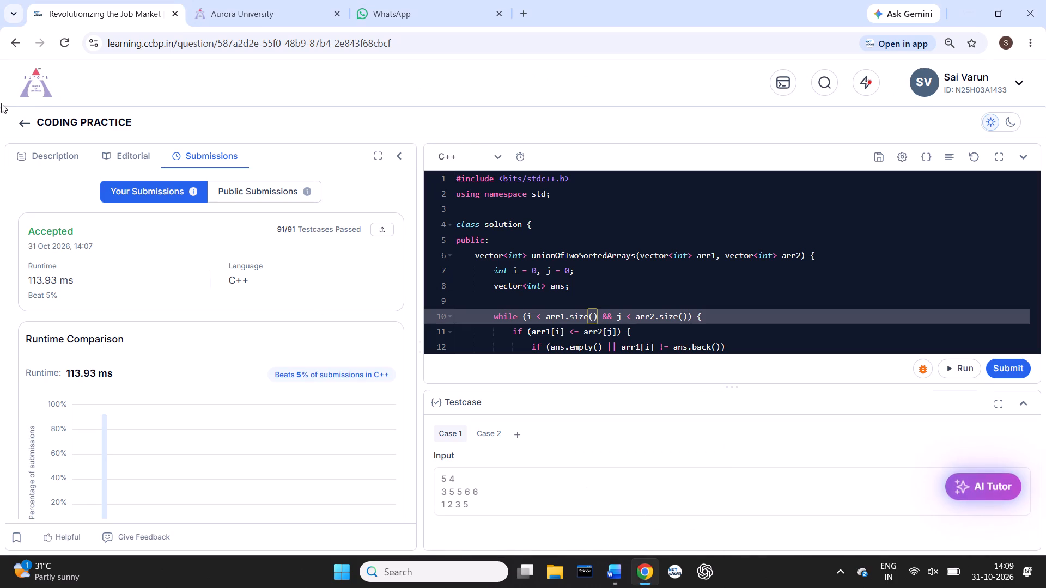
{"action": "left_click", "coordinate": [29, 120]}
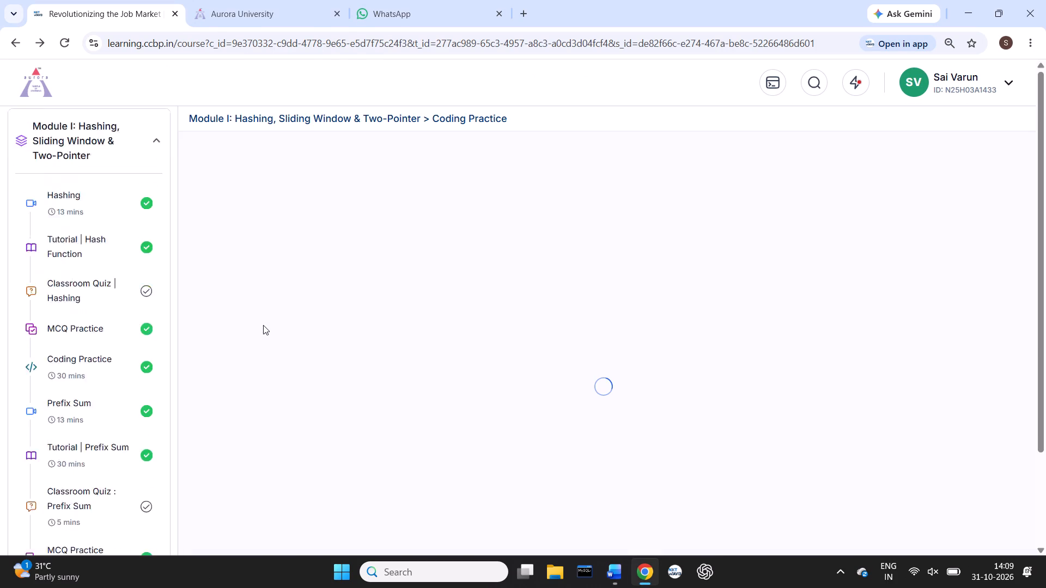
{"action": "scroll", "coordinate": [263, 325], "scroll_direction": "down", "scroll_amount": 2}
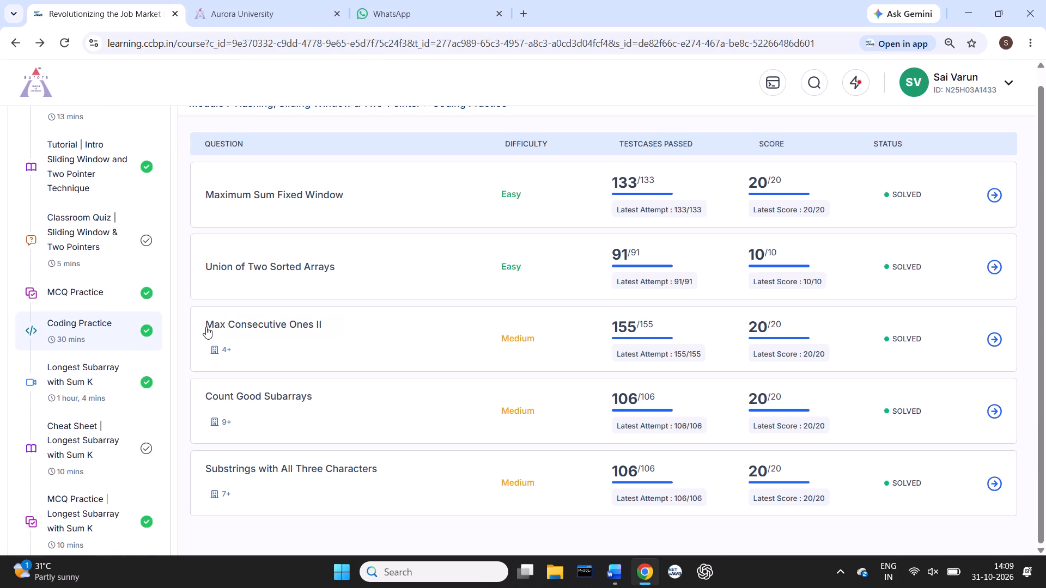
{"action": "left_click_drag", "start_coordinate": [206, 327], "coordinate": [343, 349]}
{"action": "key", "text": "ctrl+c"}
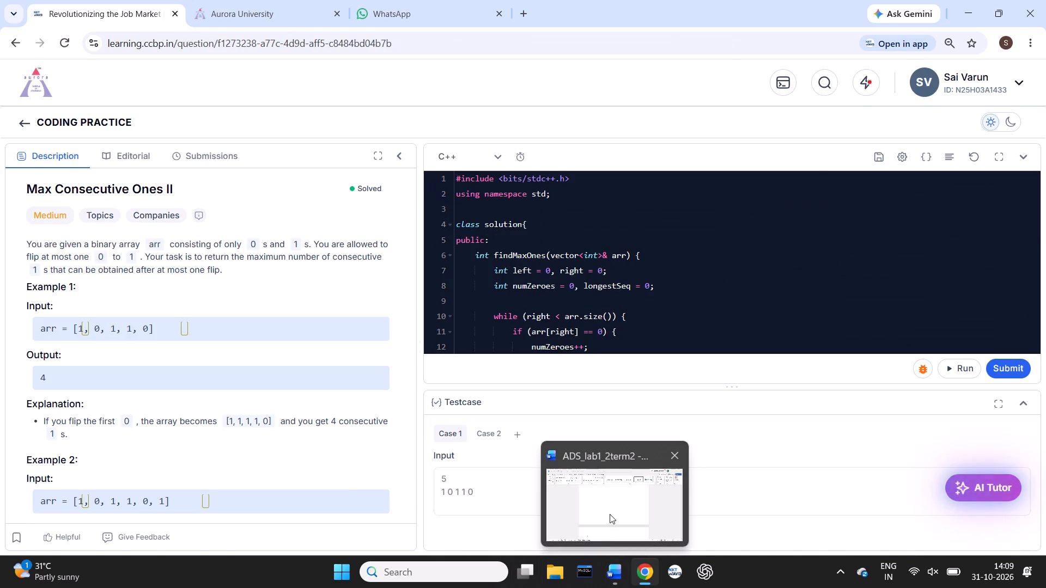
{"action": "left_click", "coordinate": [609, 511]}
{"action": "key", "text": "ctrl+v"}
{"action": "scroll", "coordinate": [609, 511], "scroll_direction": "down", "scroll_amount": 1}
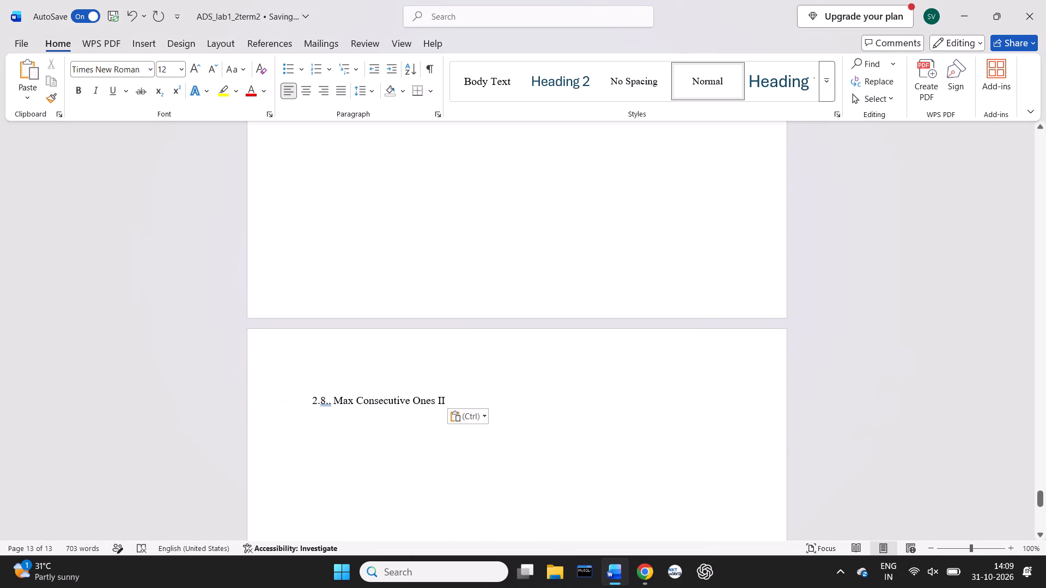
Make the whole "2.8.. Max Consecutive Ones II" heading bold.
{"action": "left_click_drag", "start_coordinate": [313, 399], "coordinate": [438, 400]}
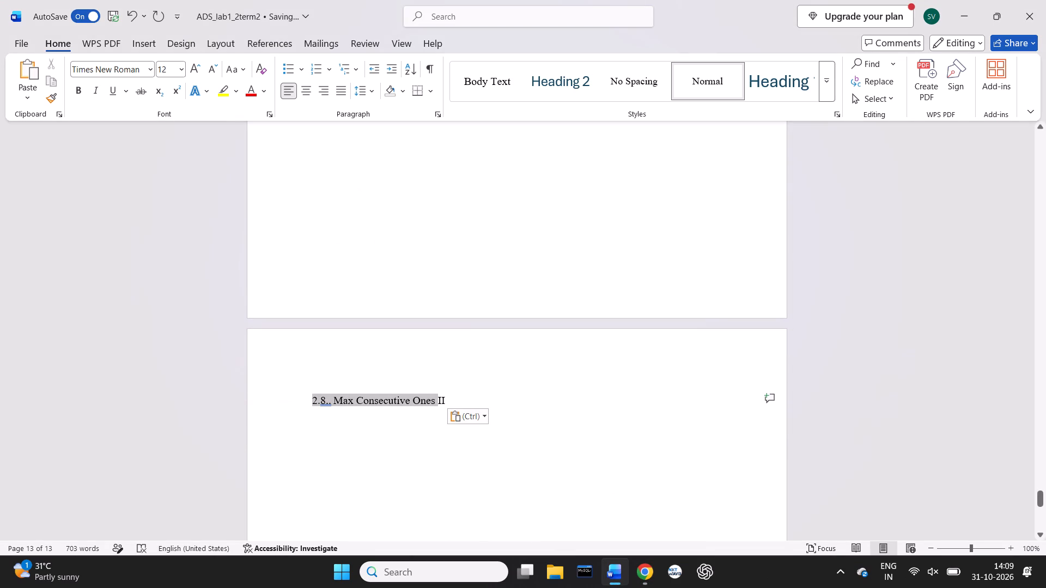
{"action": "left_click_drag", "start_coordinate": [438, 400], "coordinate": [445, 398]}
{"action": "left_click", "coordinate": [453, 378]}
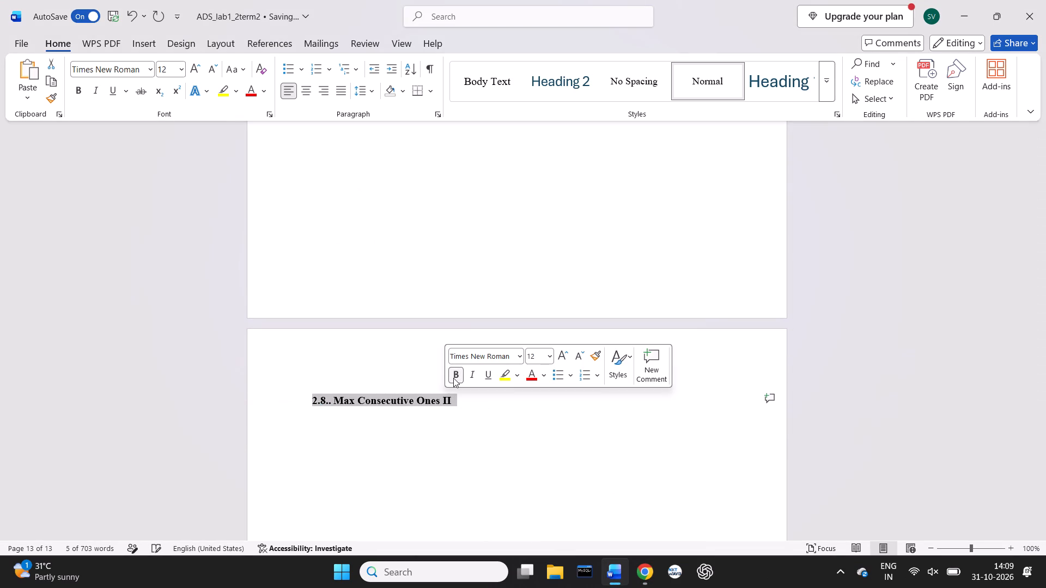
Add a bold "Code:" label below the 2.8 heading, with a blank line before it and after it.
{"action": "left_click", "coordinate": [463, 409]}
{"action": "key", "text": "Return"}
{"action": "key", "text": "Return"}
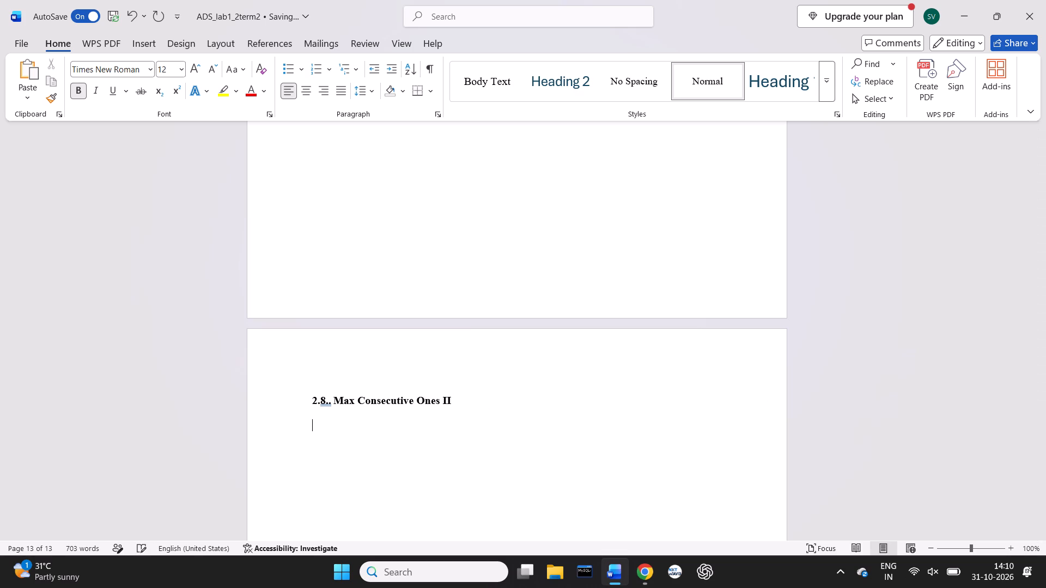
{"action": "type", "text": "Code:"}
{"action": "key", "text": "Return"}
{"action": "key", "text": "Return"}
Copy the full Max Consecutive Ones II C++ solution from Chrome and paste it below the 2.8 "Code:" label in Word.
{"action": "left_click", "coordinate": [625, 523]}
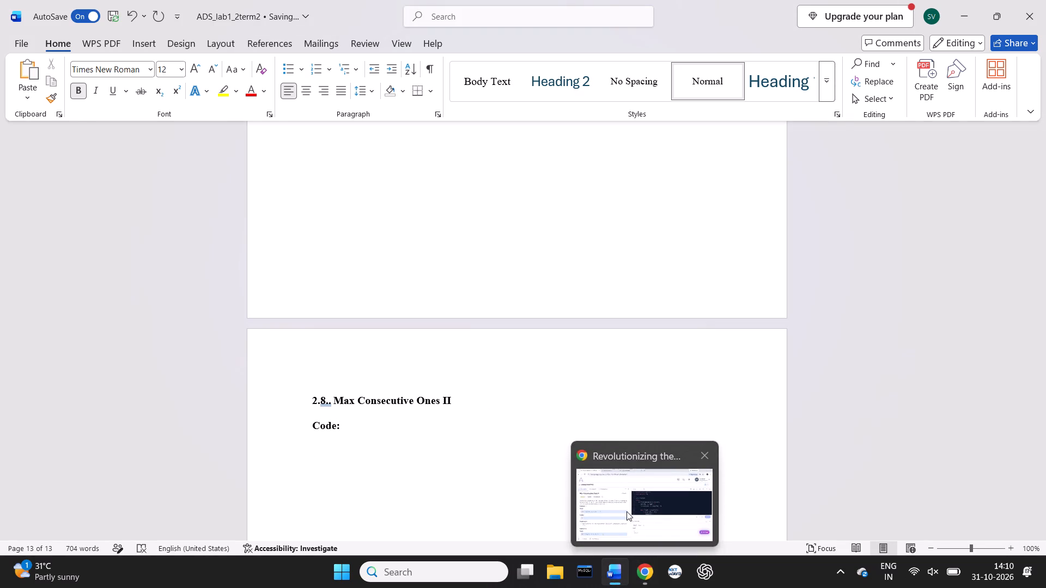
{"action": "left_click", "coordinate": [625, 510]}
{"action": "left_click", "coordinate": [660, 330]}
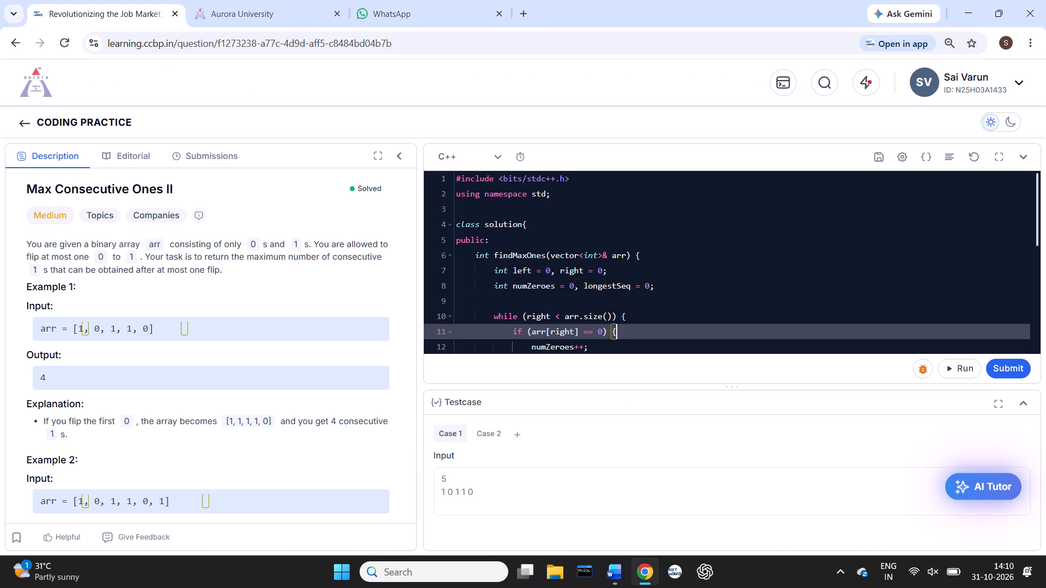
{"action": "key", "text": "ctrl+a"}
{"action": "key", "text": "ctrl+c"}
{"action": "left_click", "coordinate": [660, 330], "text": "ctrl"}
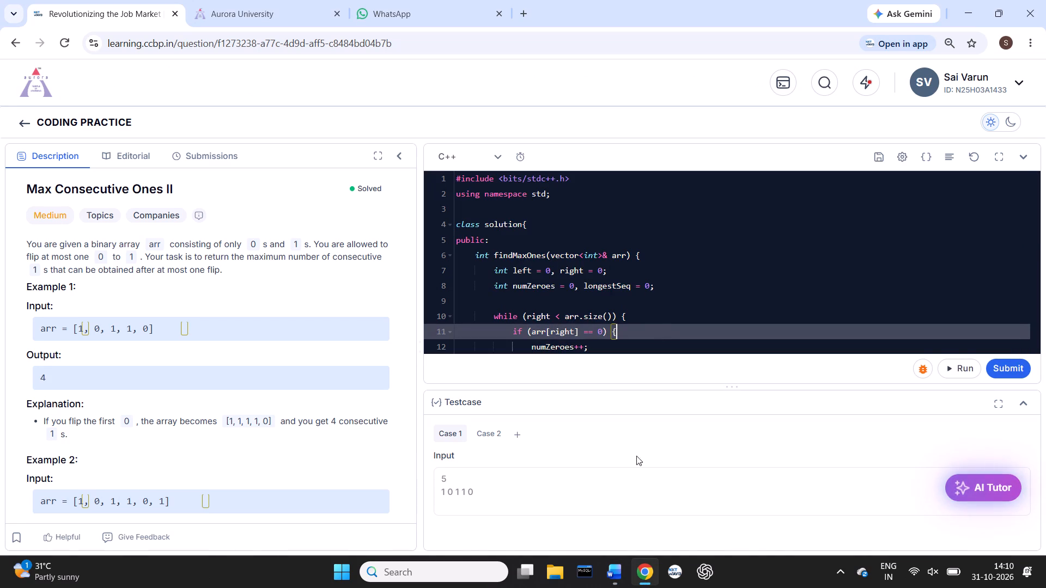
{"action": "left_click", "coordinate": [615, 503]}
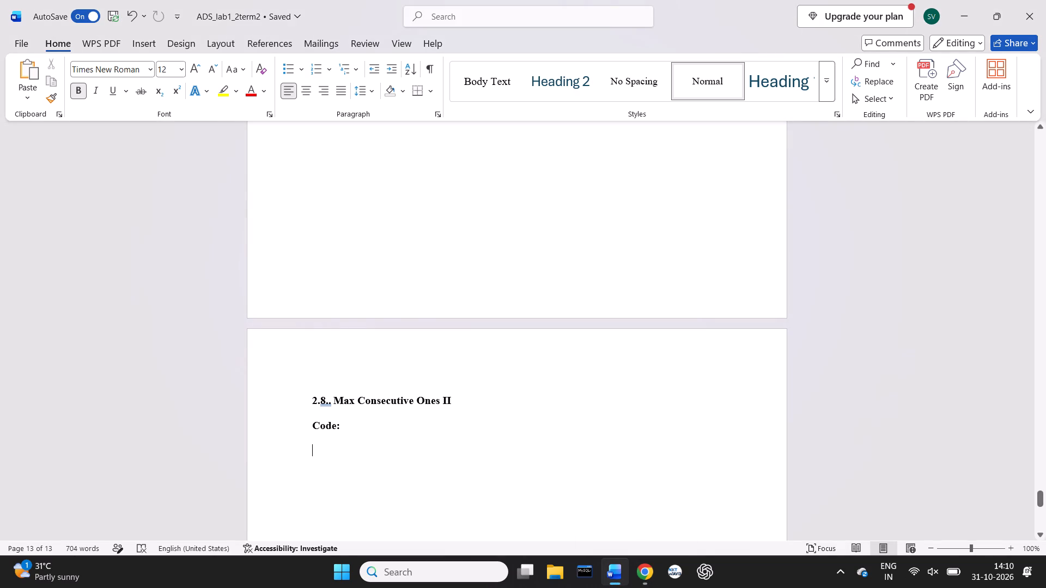
{"action": "key", "text": "ctrl+v"}
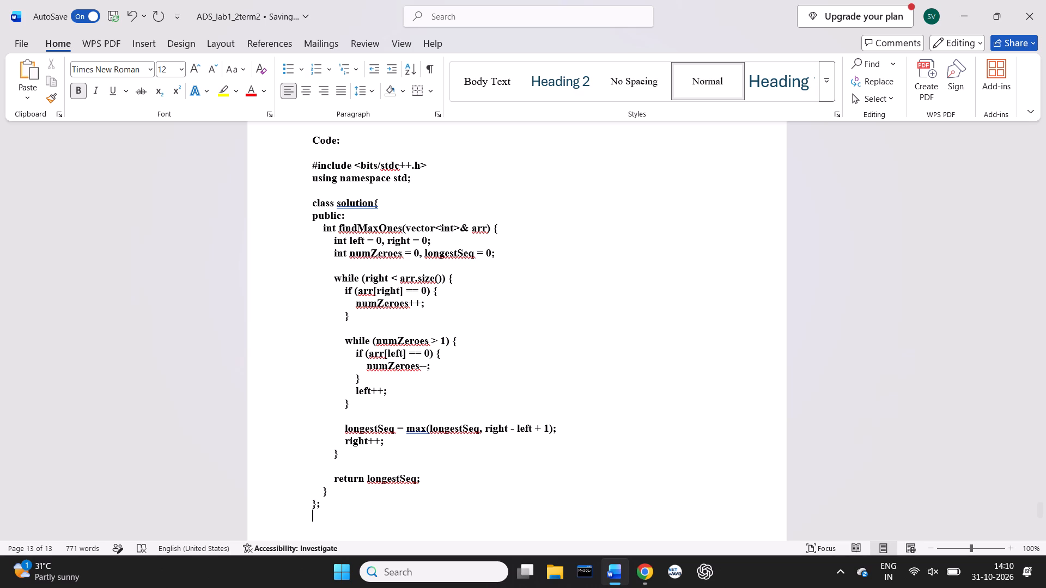
Remove the bold formatting from the whole pasted Max Consecutive Ones II code.
{"action": "left_click", "coordinate": [323, 502]}
{"action": "left_click_drag", "start_coordinate": [322, 512], "coordinate": [327, 229]}
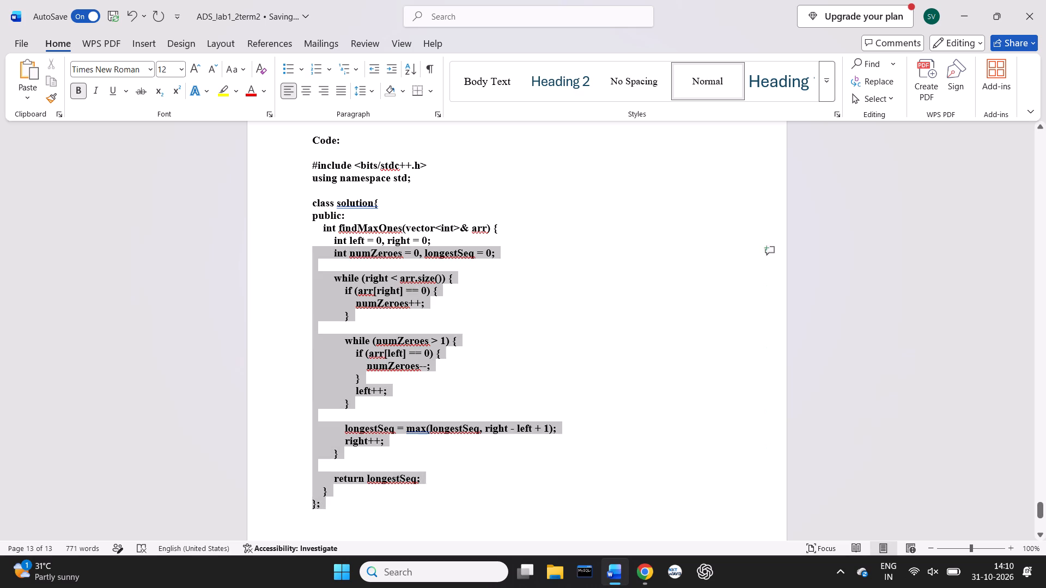
{"action": "left_click_drag", "start_coordinate": [327, 229], "coordinate": [312, 185]}
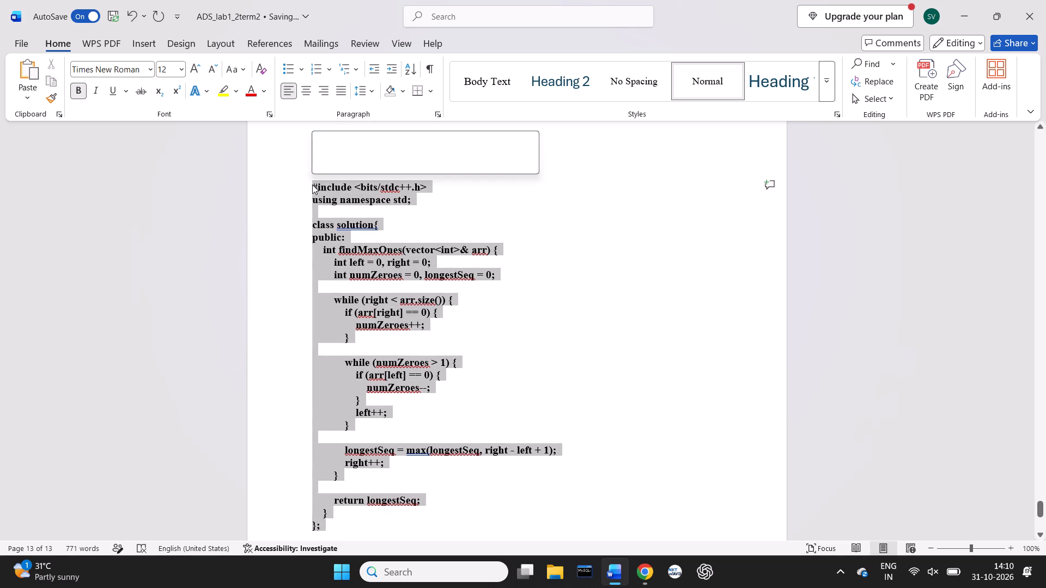
{"action": "left_click", "coordinate": [321, 167]}
{"action": "left_click", "coordinate": [451, 367]}
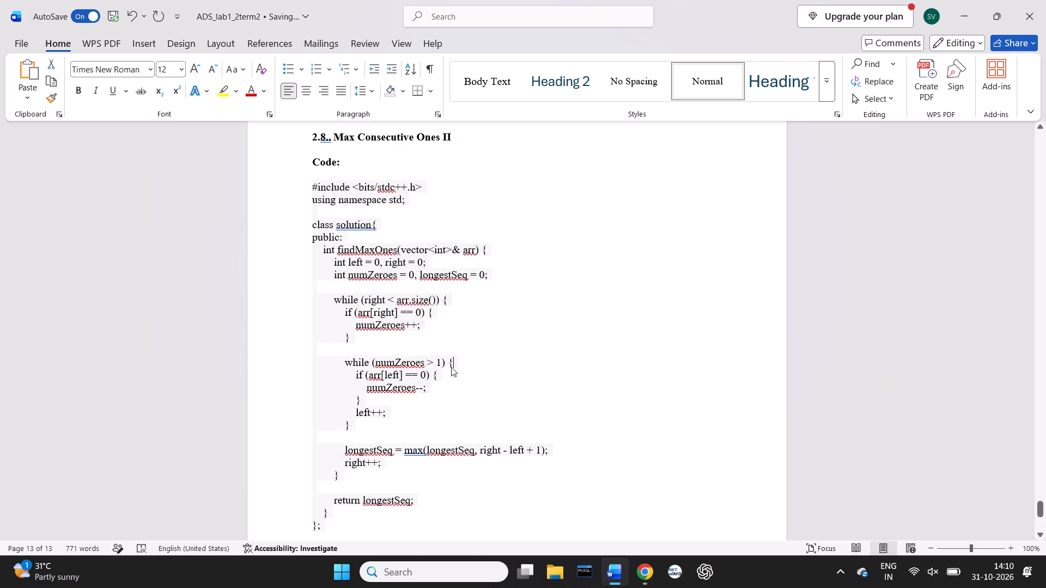
Add a bold "Output:" label after a blank line below the Max Consecutive Ones II code, with a new line under it.
{"action": "scroll", "coordinate": [451, 367], "scroll_direction": "down", "scroll_amount": 1}
{"action": "left_click", "coordinate": [382, 376]}
{"action": "key", "text": "Return"}
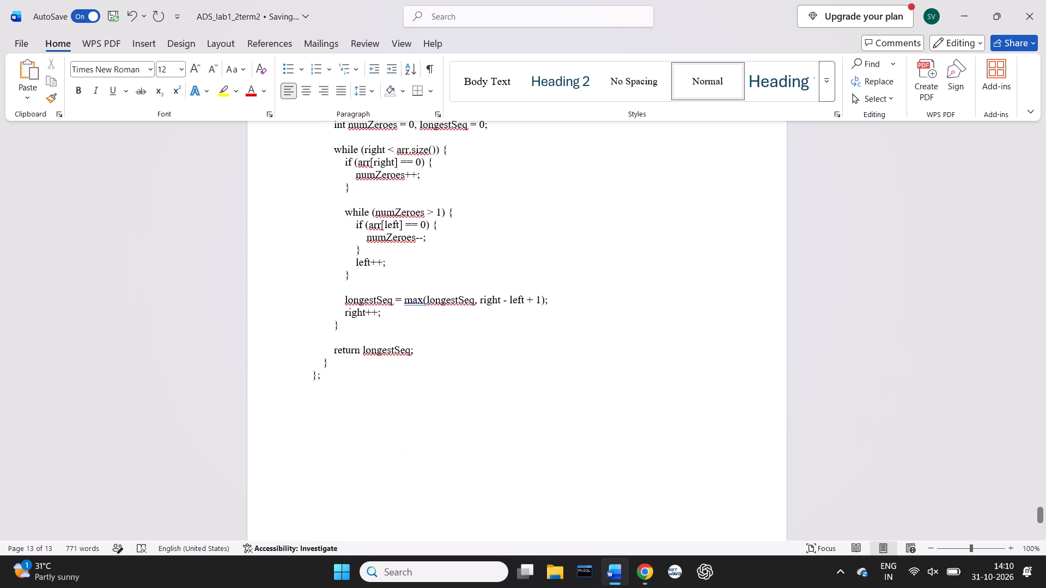
{"action": "key", "text": "Return"}
{"action": "type", "text": "Output:"}
{"action": "key", "text": "Return"}
{"action": "left_click_drag", "start_coordinate": [356, 405], "coordinate": [323, 401]}
{"action": "left_click", "coordinate": [335, 377]}
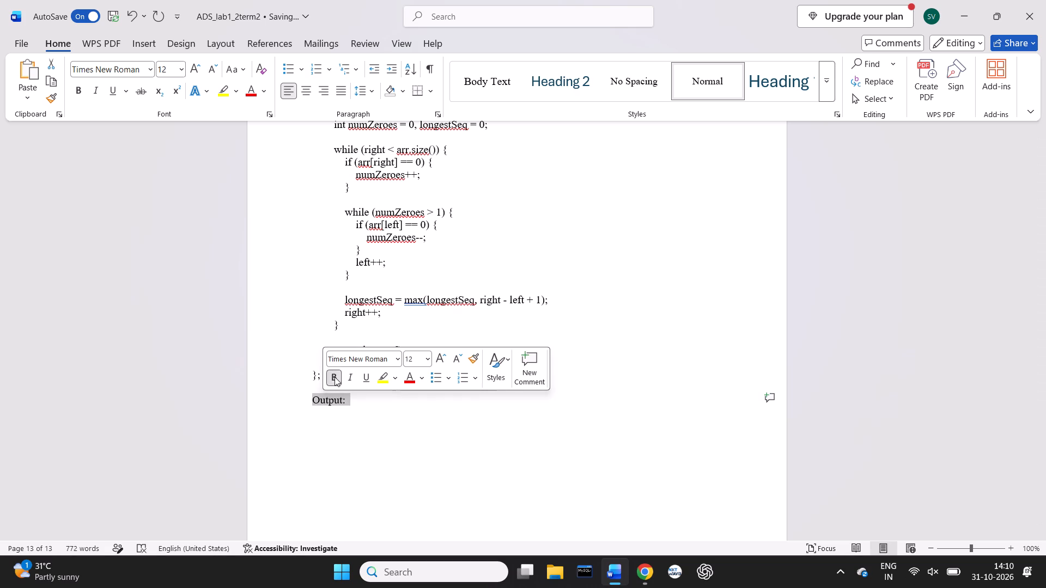
{"action": "left_click", "coordinate": [352, 400]}
{"action": "key", "text": "Return"}
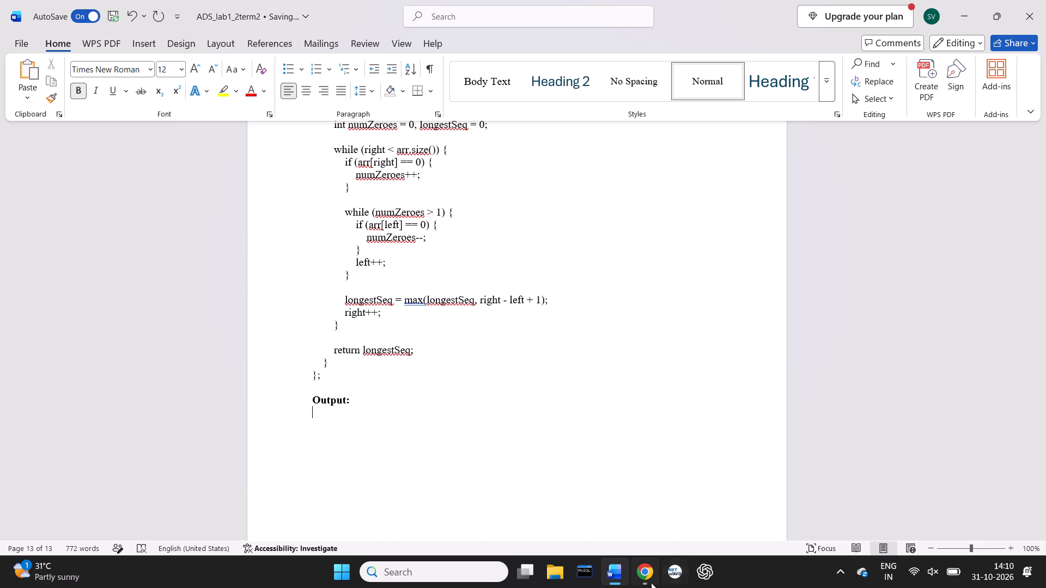
Submit the Max Consecutive Ones II solution on the coding practice page in Chrome.
{"action": "left_click", "coordinate": [636, 520]}
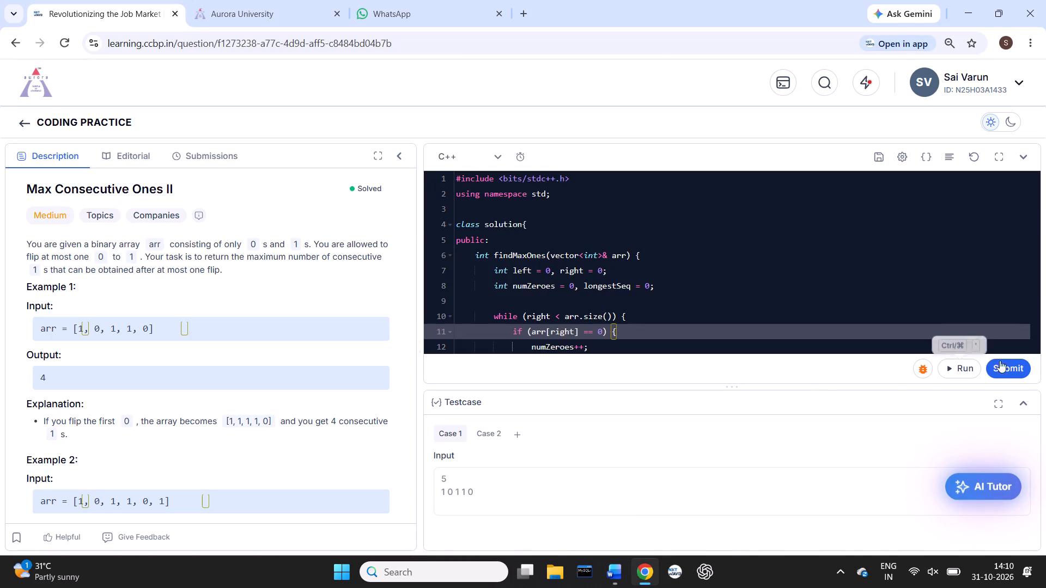
{"action": "left_click", "coordinate": [1007, 363]}
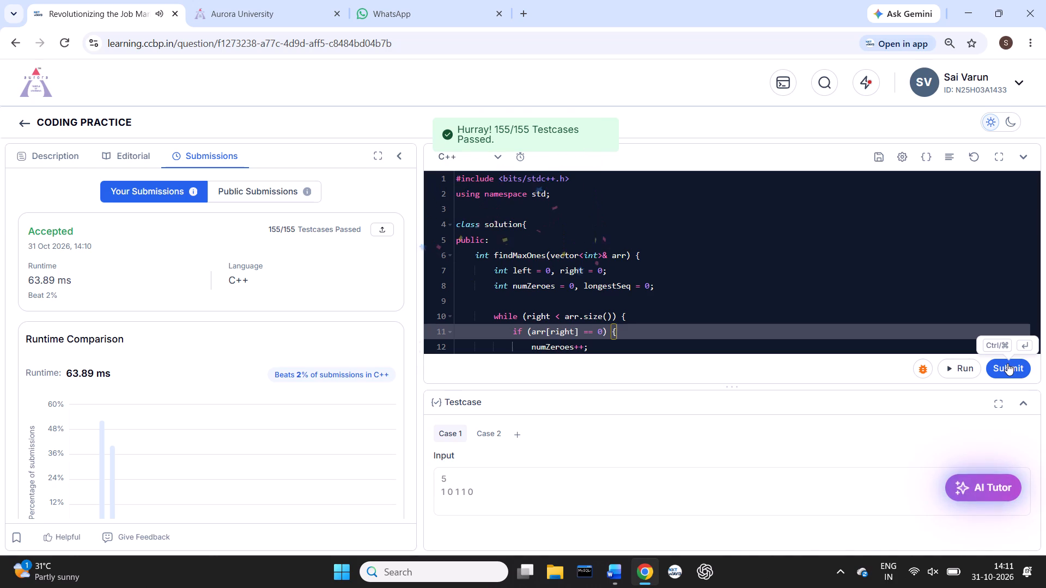
Capture the submission results page without the browser bars and paste the screenshot below the 2.8 "Output:" label in Word.
{"action": "key", "text": "Print"}
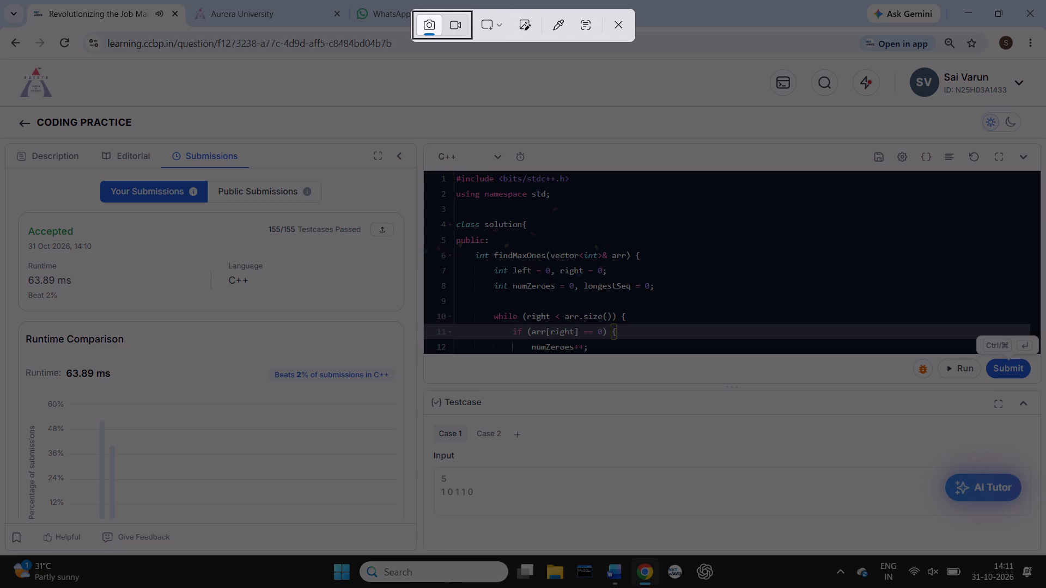
{"action": "left_click_drag", "start_coordinate": [0, 59], "coordinate": [1045, 546]}
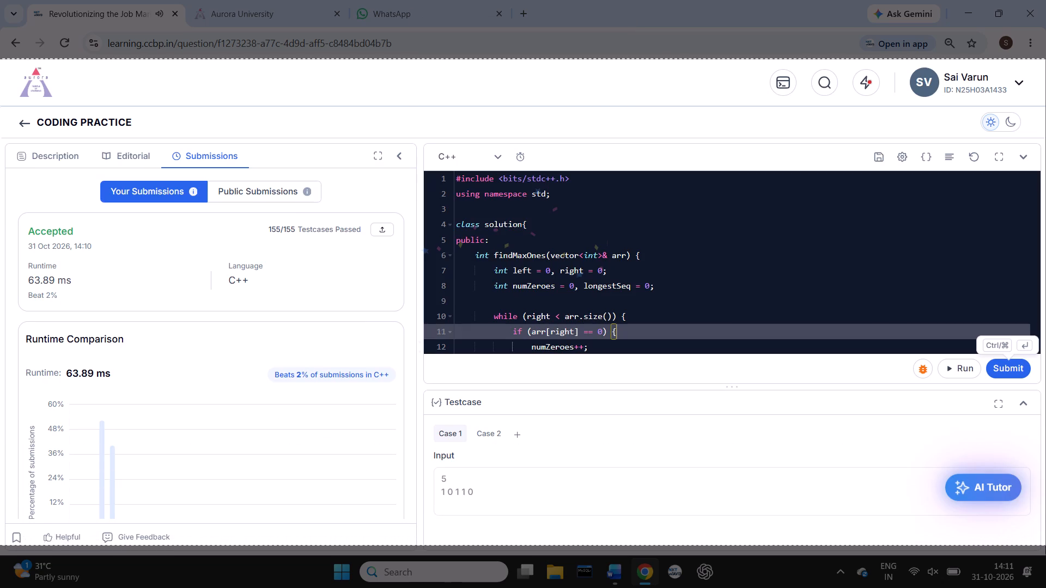
{"action": "left_click_drag", "start_coordinate": [1045, 546], "coordinate": [1045, 554]}
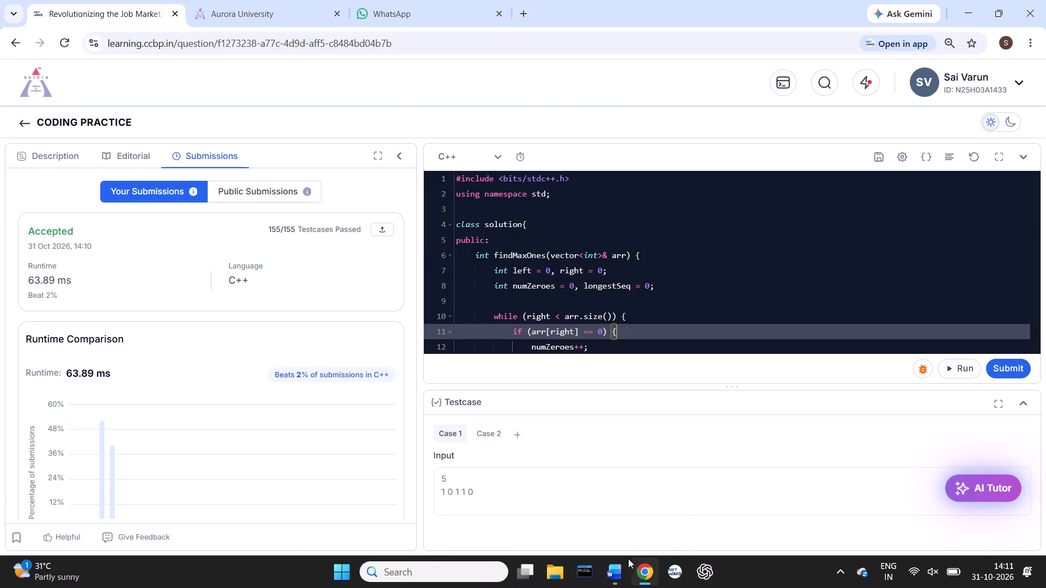
{"action": "left_click", "coordinate": [631, 524]}
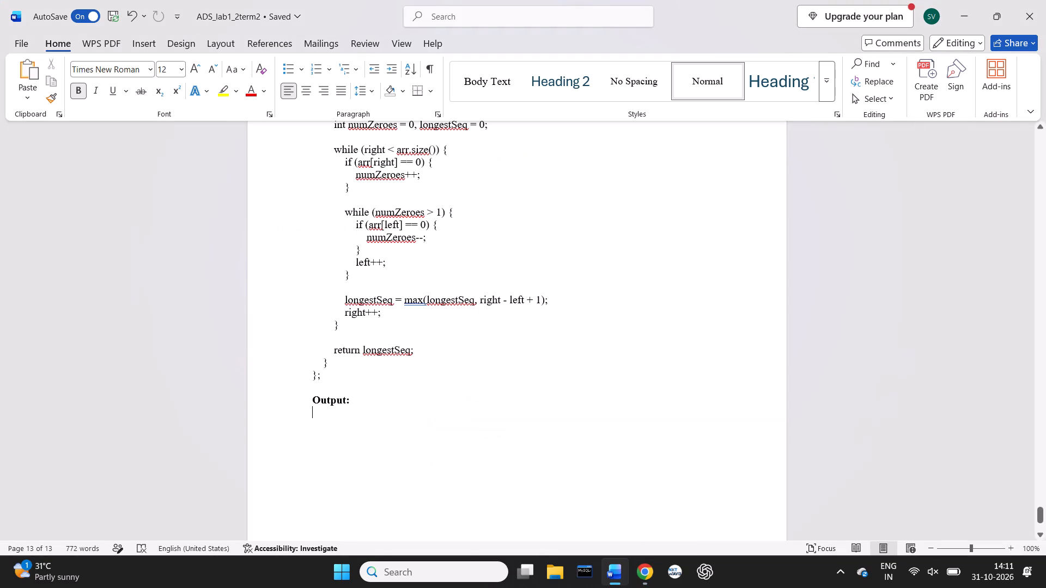
{"action": "key", "text": "ctrl+v"}
Add blank lines below the Max Consecutive Ones II screenshot until the cursor reaches the start of a new page.
{"action": "scroll", "coordinate": [631, 524], "scroll_direction": "down", "scroll_amount": 1}
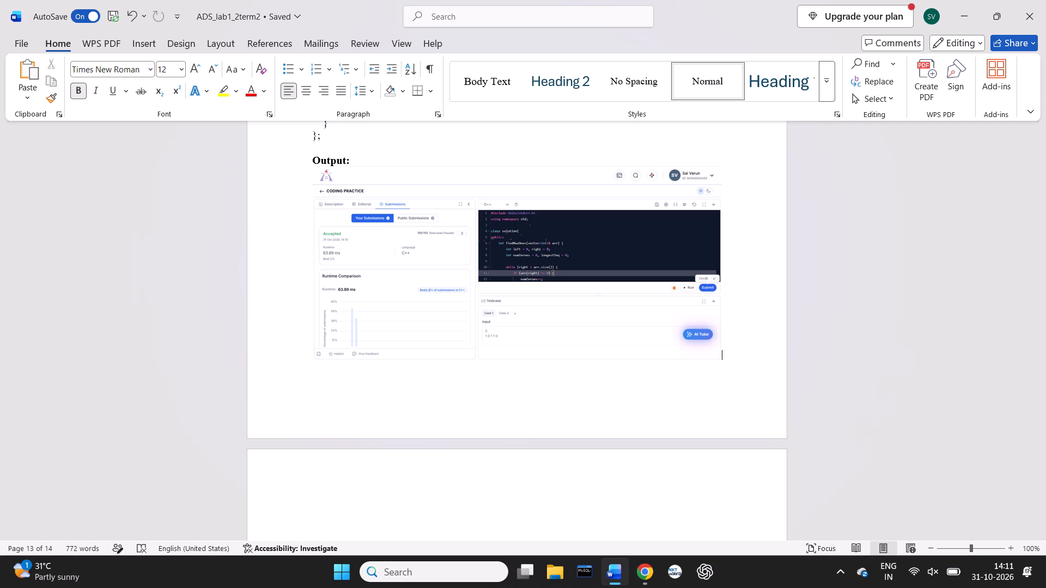
{"action": "scroll", "coordinate": [631, 524], "scroll_direction": "up", "scroll_amount": 2}
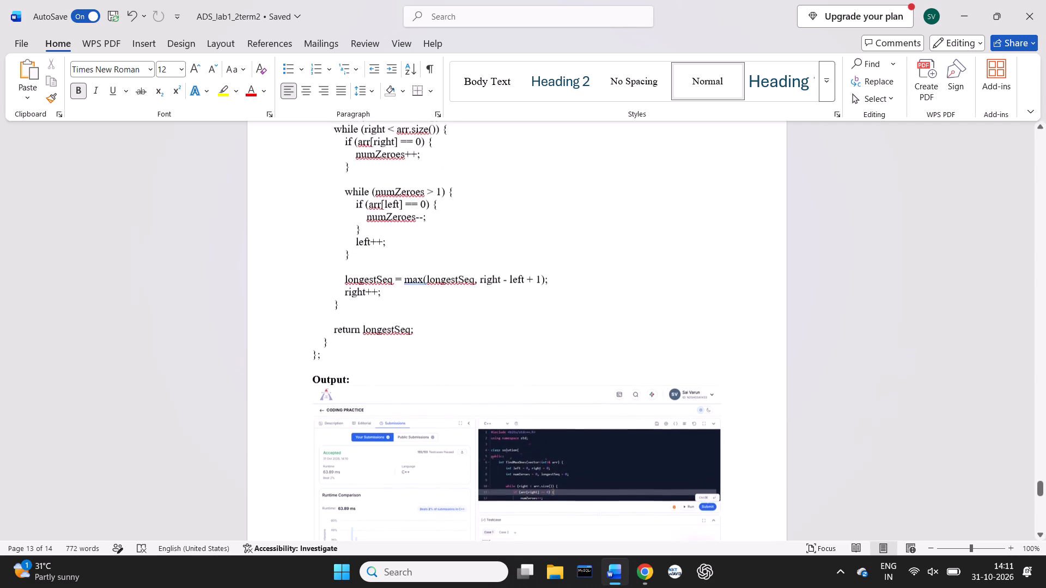
{"action": "scroll", "coordinate": [631, 524], "scroll_direction": "up", "scroll_amount": 1}
{"action": "scroll", "coordinate": [631, 524], "scroll_direction": "down", "scroll_amount": 2}
{"action": "key", "text": "Return"}
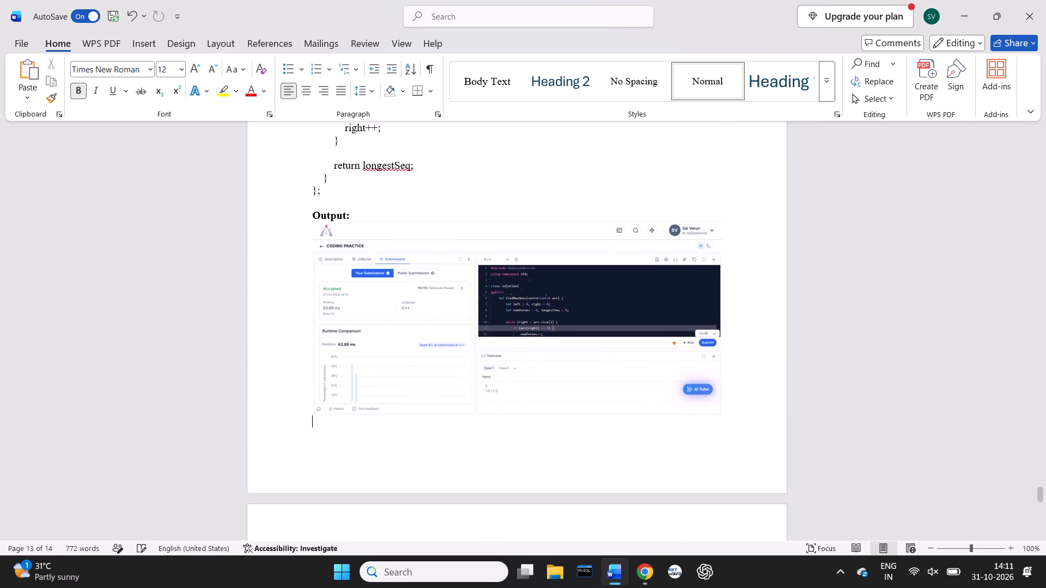
{"action": "scroll", "coordinate": [631, 524], "scroll_direction": "up", "scroll_amount": 3}
{"action": "scroll", "coordinate": [631, 524], "scroll_direction": "down", "scroll_amount": 3}
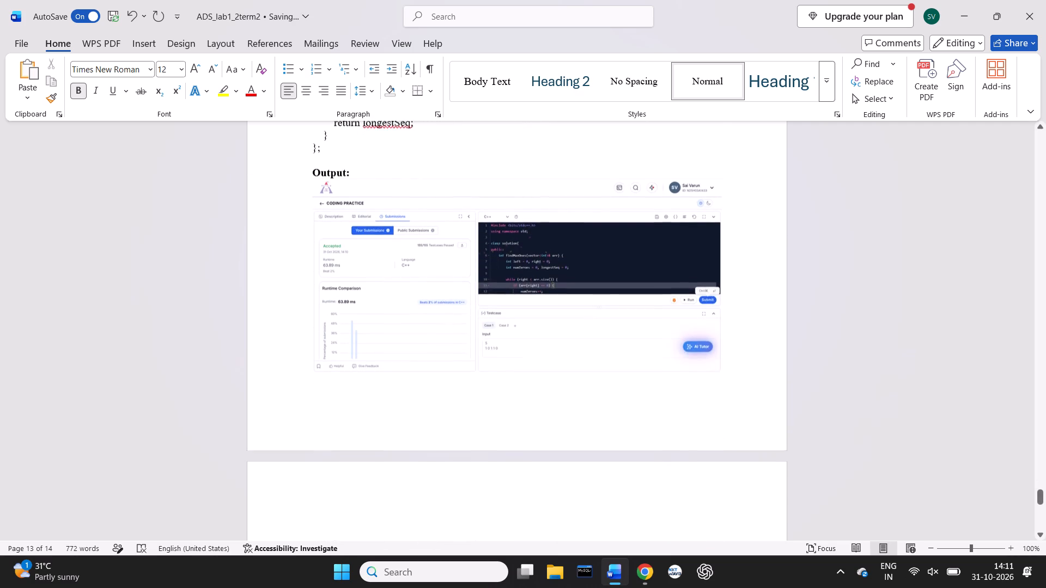
{"action": "key", "text": "Return"}
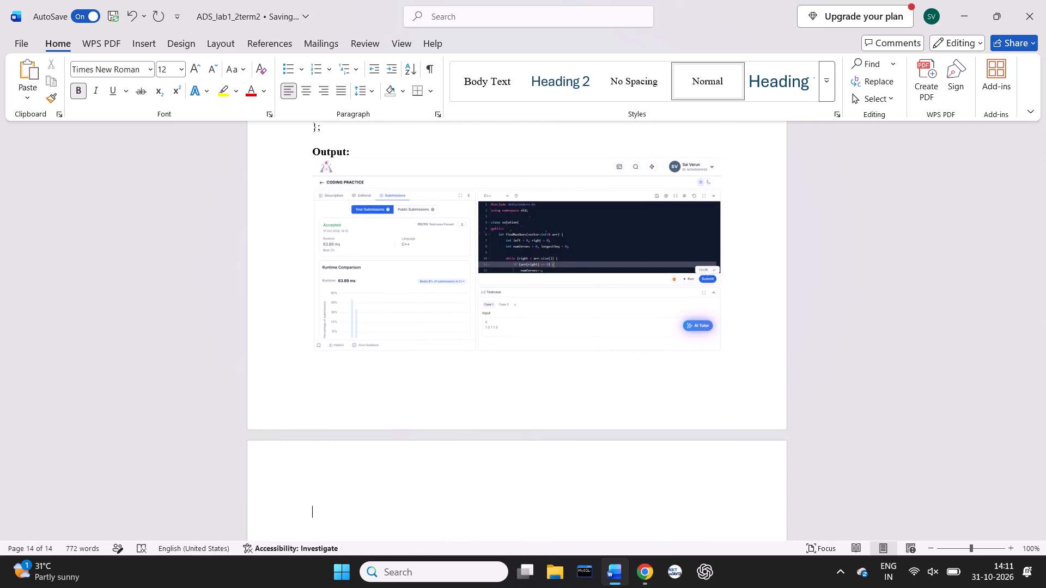
Write the bold heading "2.9.. Count Good Subarrays" on the new page, copying the title from the Coding Practice question list in Chrome.
{"action": "type", "text": "2.1"}
{"action": "key", "text": "BackSpace"}
{"action": "key", "text": "9"}
{"action": "type", "text": ".."}
{"action": "left_click", "coordinate": [646, 503]}
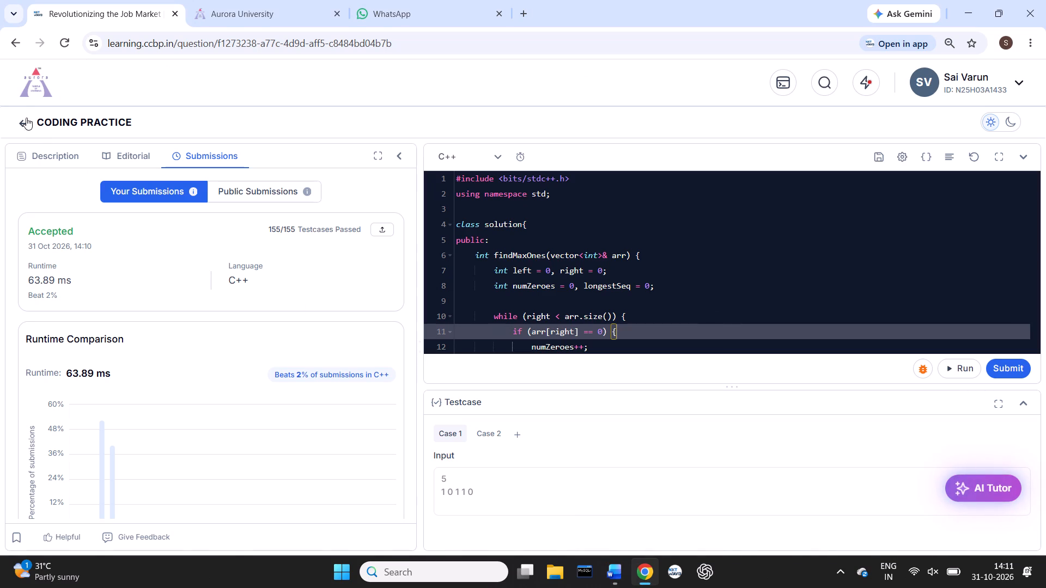
{"action": "left_click", "coordinate": [26, 119]}
{"action": "scroll", "coordinate": [321, 302], "scroll_direction": "down", "scroll_amount": 2}
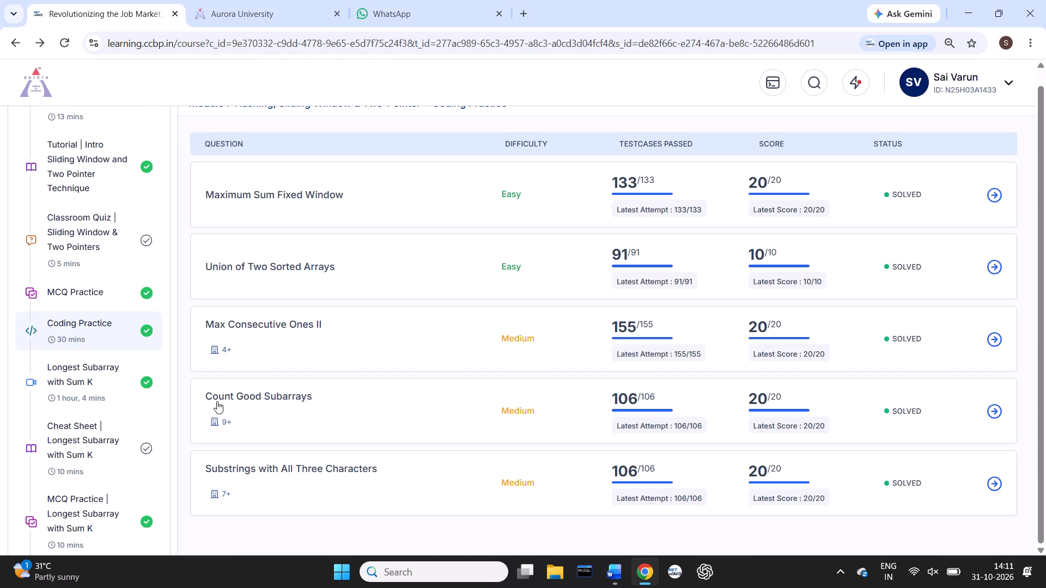
{"action": "left_click_drag", "start_coordinate": [204, 398], "coordinate": [333, 397]}
{"action": "key", "text": "ctrl+c"}
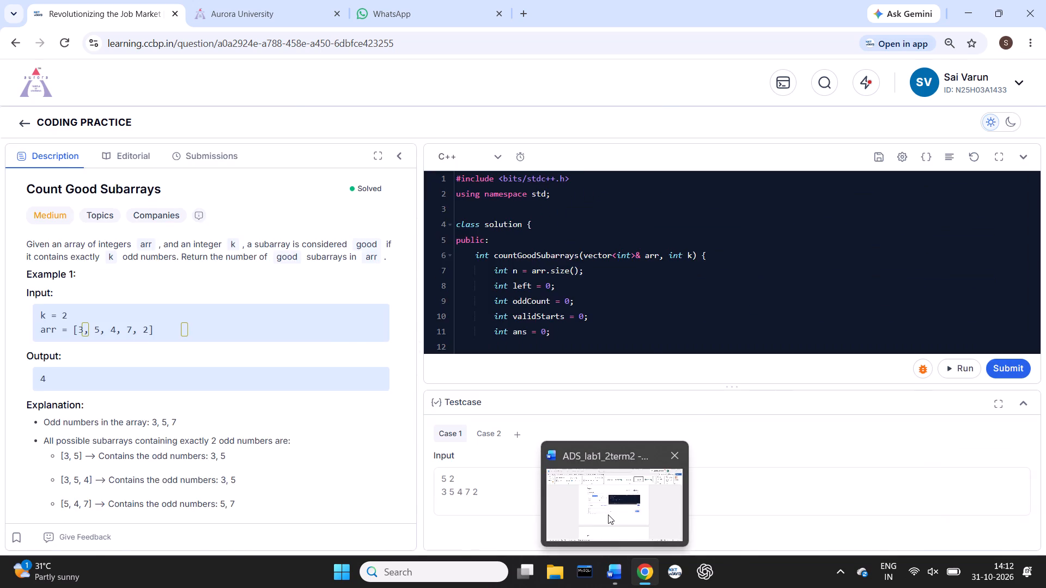
{"action": "left_click", "coordinate": [607, 510]}
{"action": "key", "text": "ctrl+v"}
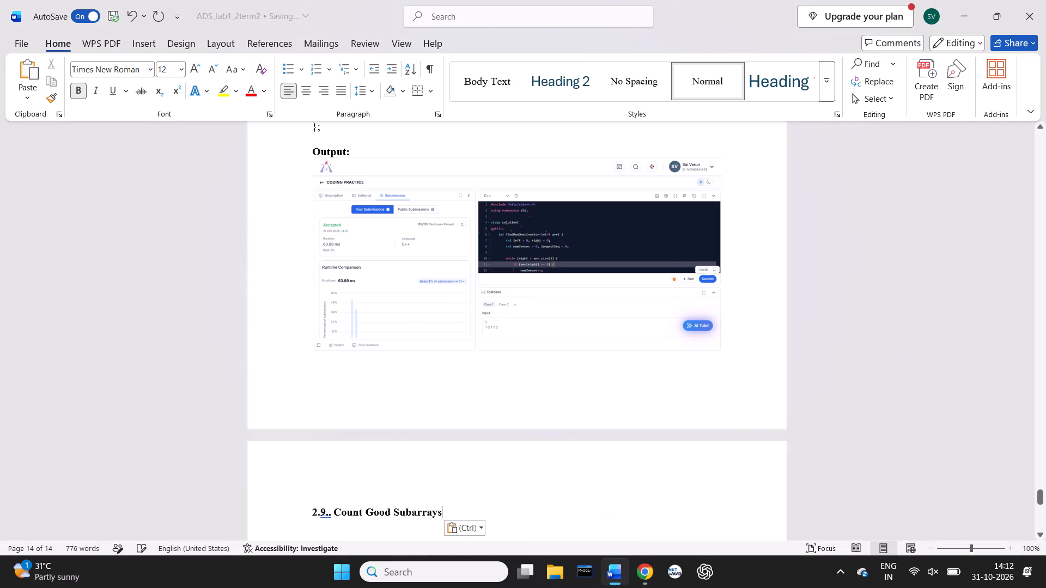
Add a bold "Code:" label below the 2.9 heading, with a blank line before it and after it.
{"action": "key", "text": "Return"}
{"action": "key", "text": "Return"}
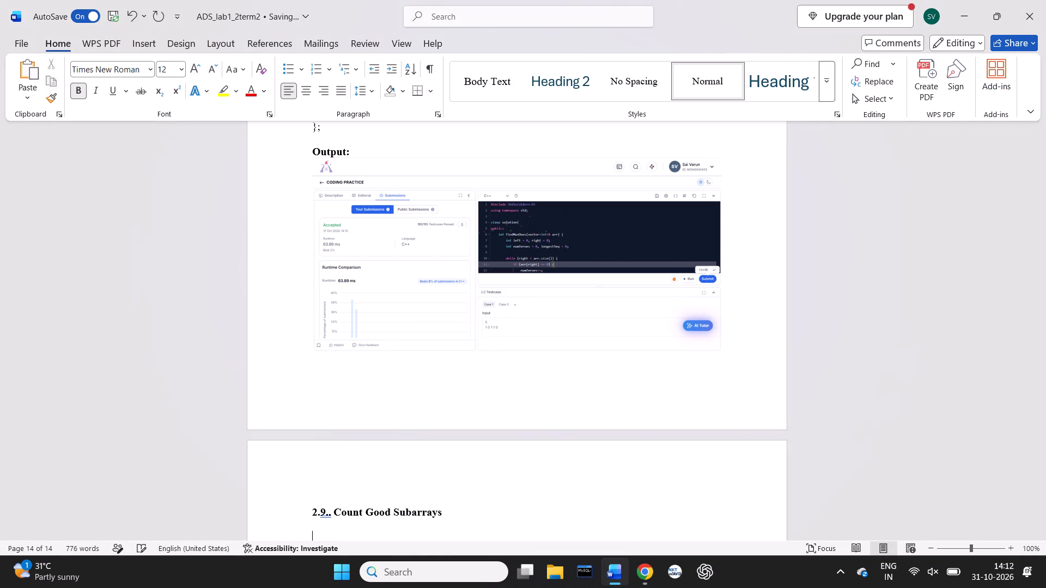
{"action": "type", "text": "Code:"}
{"action": "key", "text": "Return"}
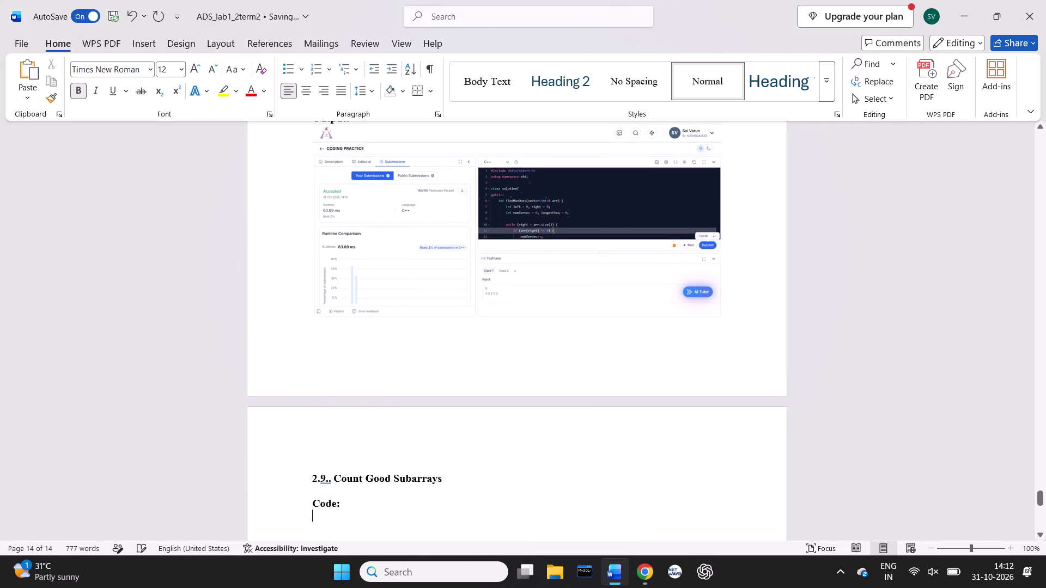
{"action": "key", "text": "Return"}
Copy the full Count Good Subarrays C++ solution from the code editor in Chrome and paste it below the 2.9 "Code:" label in Word.
{"action": "left_click", "coordinate": [603, 516]}
{"action": "left_click", "coordinate": [626, 516]}
{"action": "left_click", "coordinate": [586, 234]}
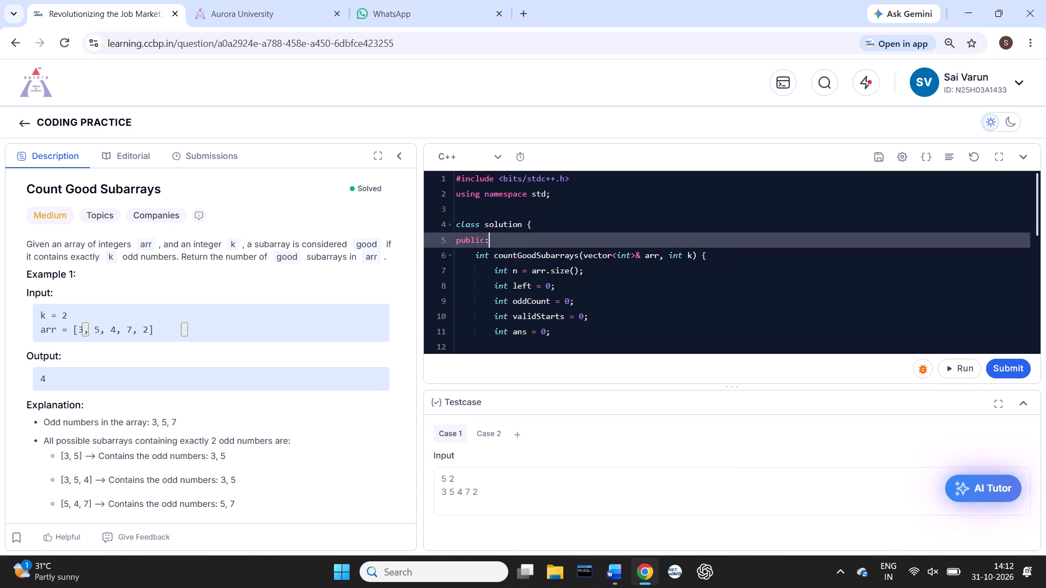
{"action": "key", "text": "ctrl+a"}
{"action": "key", "text": "ctrl+c"}
{"action": "left_click", "coordinate": [586, 234], "text": "ctrl"}
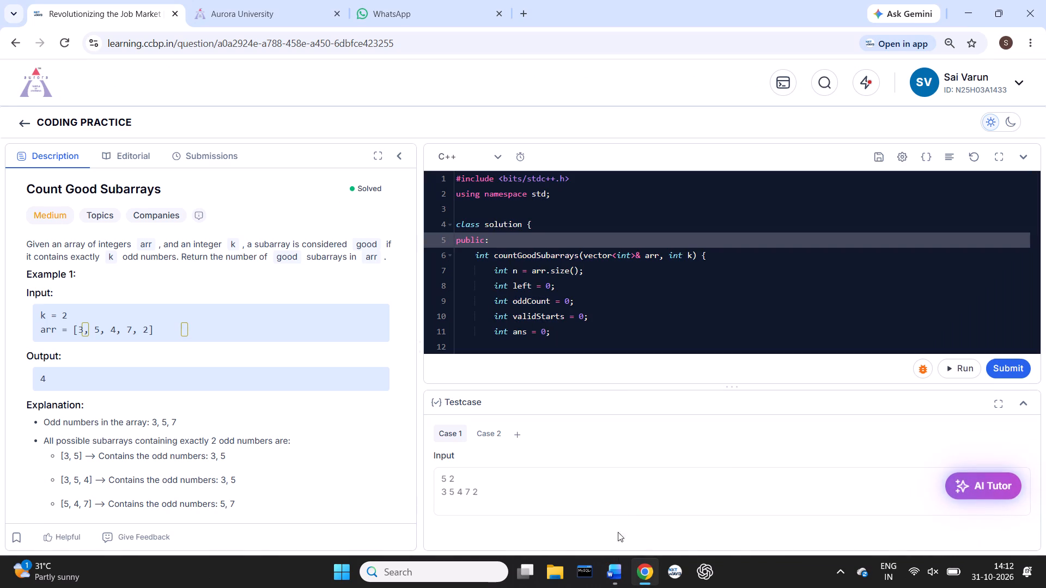
{"action": "left_click", "coordinate": [618, 507]}
{"action": "key", "text": "ctrl+v"}
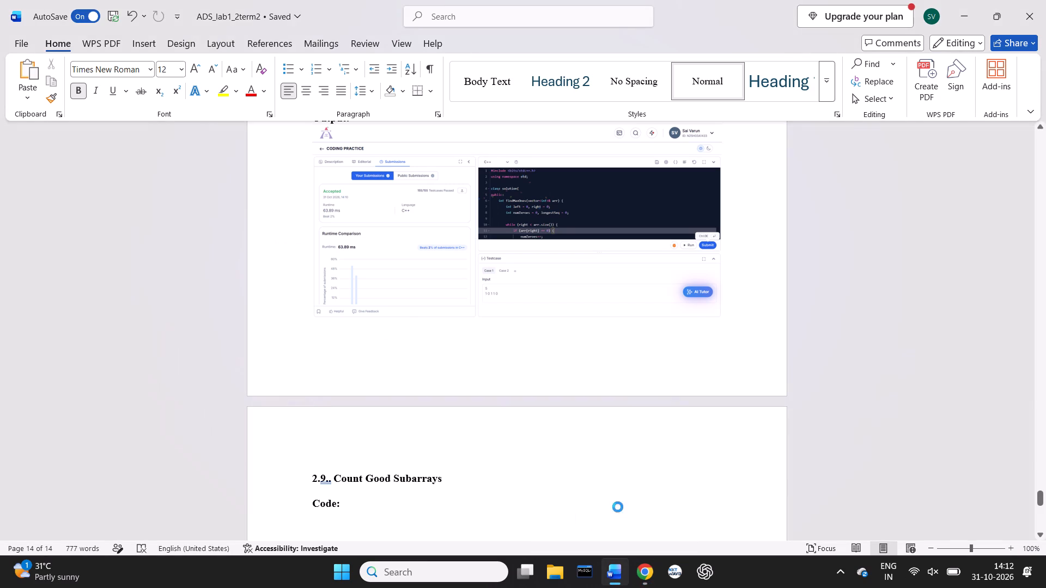
Remove bold formatting from the whole pasted Count Good Subarrays code.
{"action": "scroll", "coordinate": [471, 267], "scroll_direction": "up", "scroll_amount": 1}
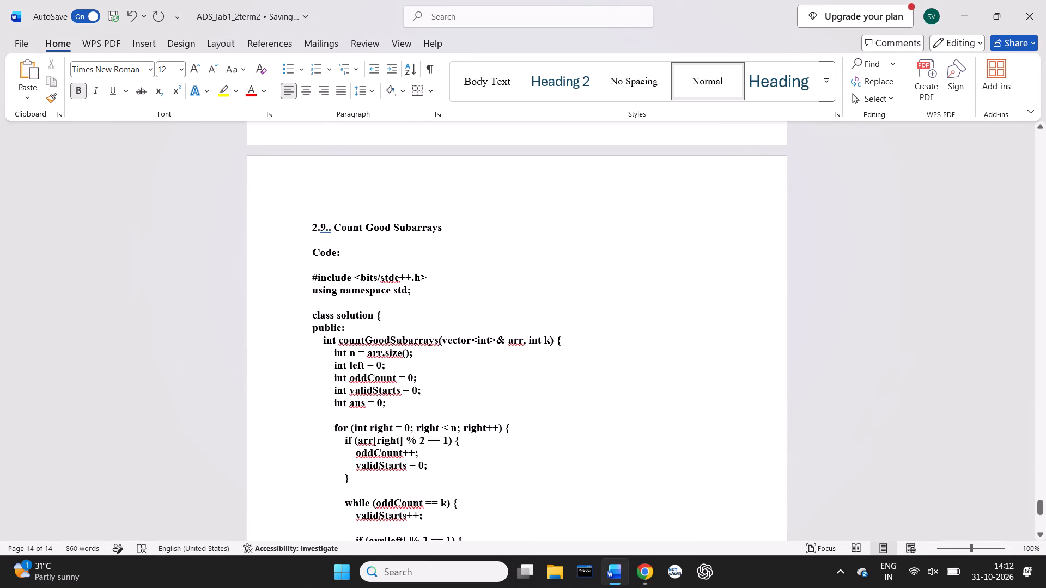
{"action": "left_click_drag", "start_coordinate": [339, 268], "coordinate": [365, 583]}
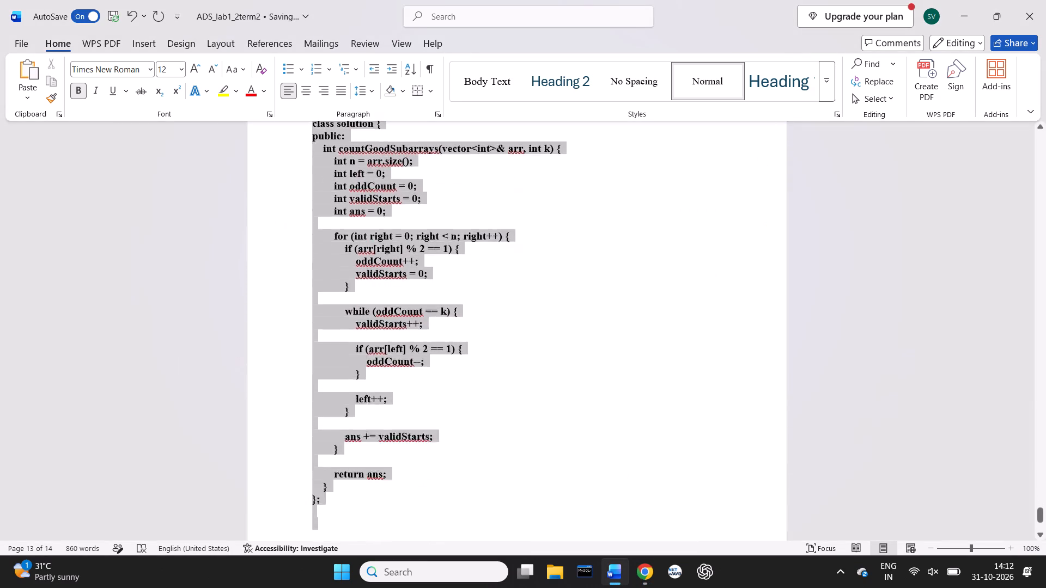
{"action": "left_click_drag", "start_coordinate": [365, 583], "coordinate": [313, 365]}
{"action": "left_click", "coordinate": [323, 343]}
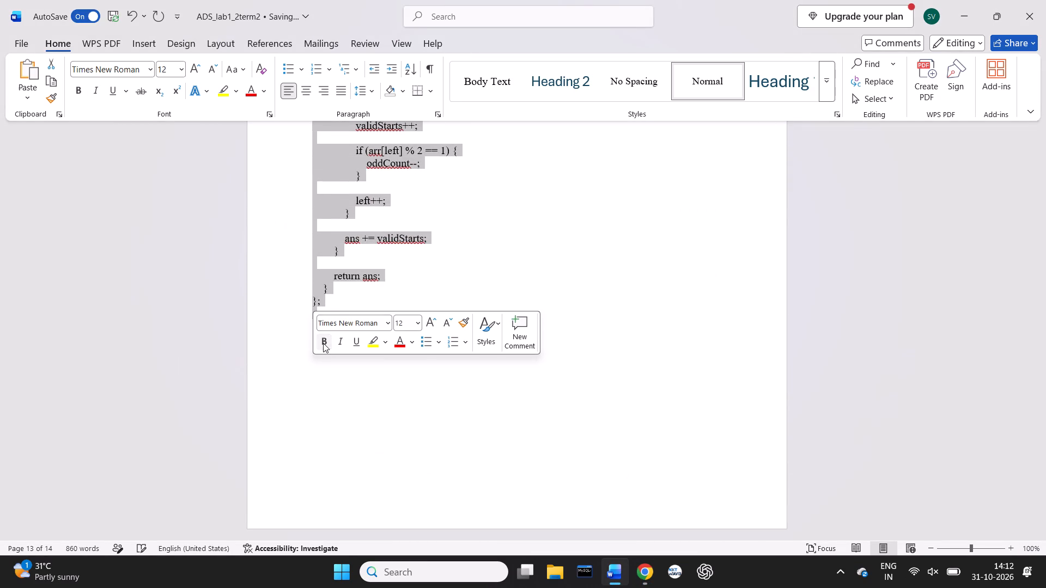
{"action": "left_click", "coordinate": [327, 352]}
Add a bold "Output:" label below the 2.9 code, followed by blank lines.
{"action": "left_click", "coordinate": [333, 373]}
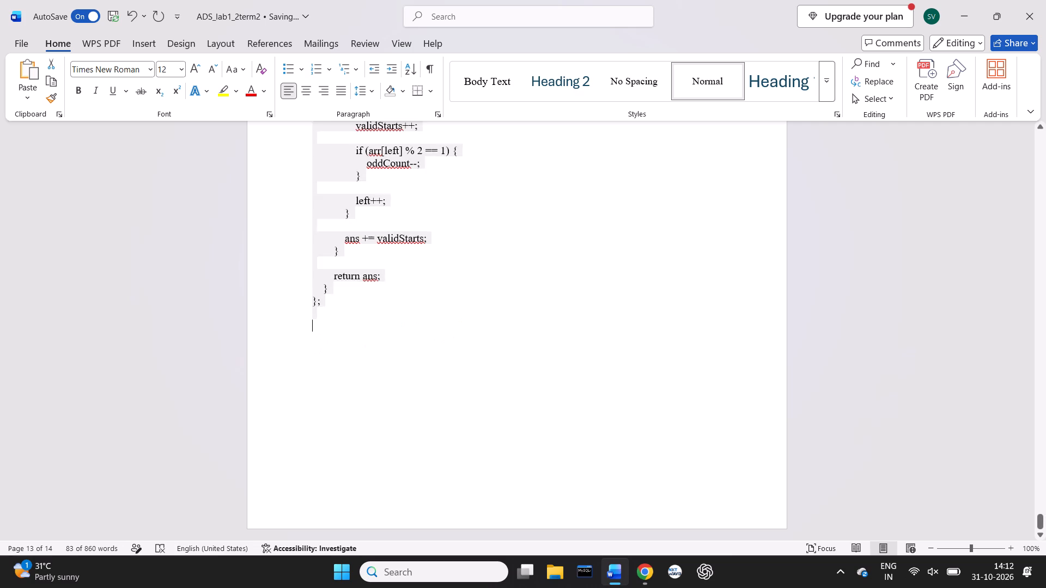
{"action": "type", "text": "Outpt"}
{"action": "key", "text": "BackSpace"}
{"action": "type", "text": "ut:"}
{"action": "key", "text": "Return"}
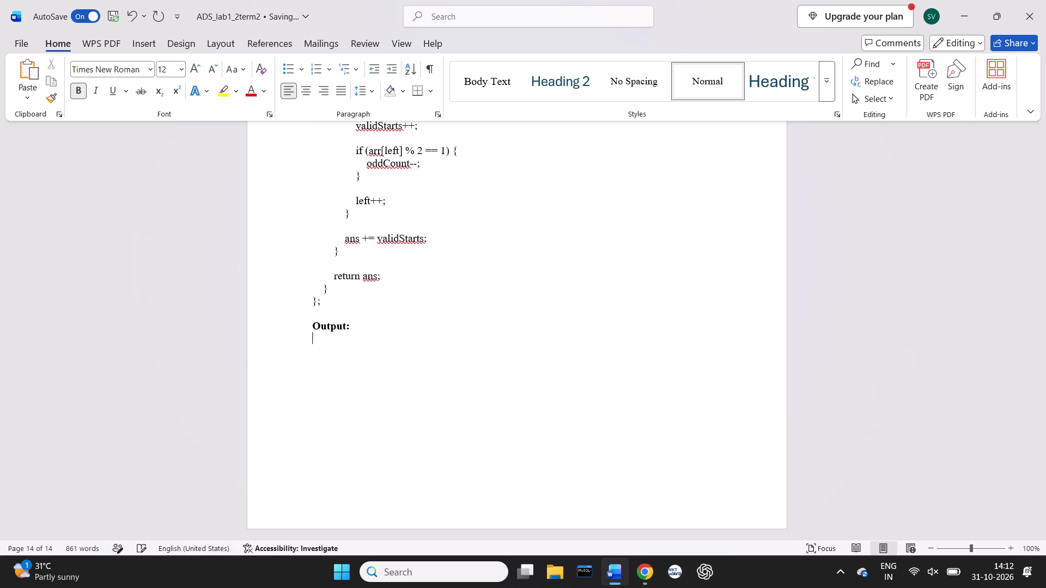
{"action": "key", "text": "Return"}
Switch to Chrome and submit the Count Good Subarrays solution.
{"action": "left_click", "coordinate": [642, 516]}
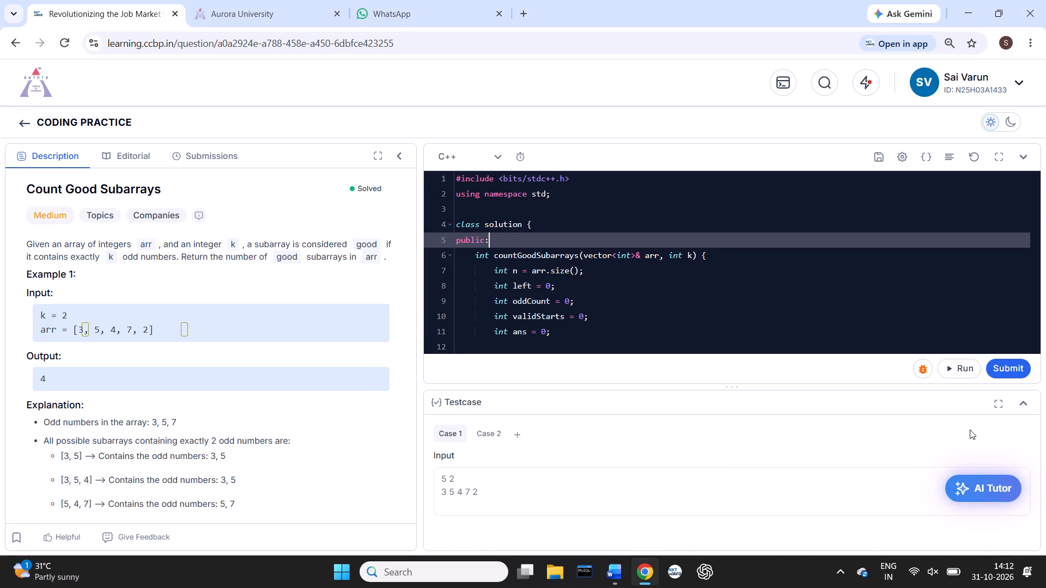
{"action": "left_click", "coordinate": [996, 375]}
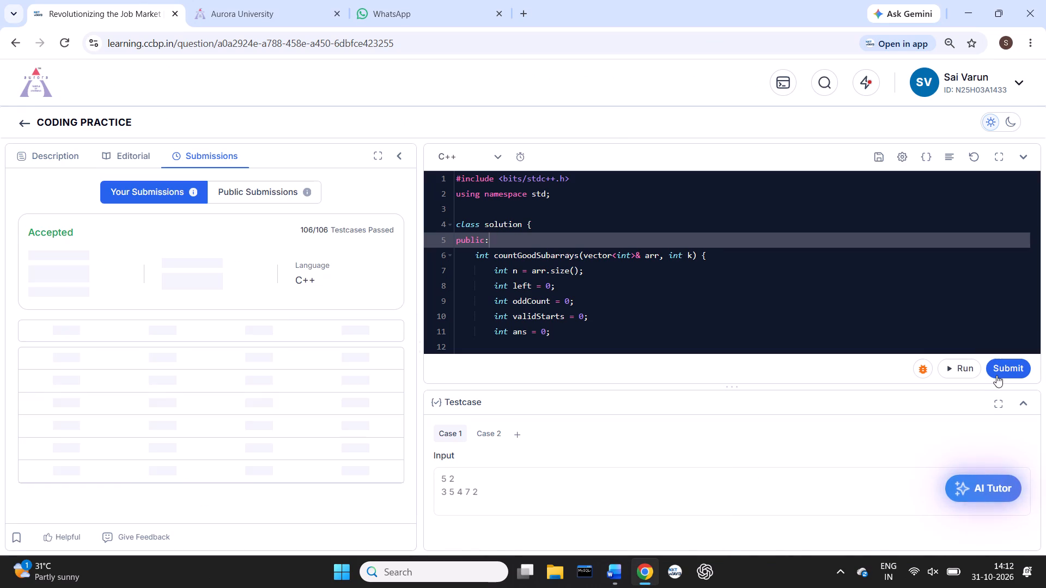
Capture the submission results page without the browser bars and paste the screenshot below the 2.9 "Output:" label in Word.
{"action": "key", "text": "Print"}
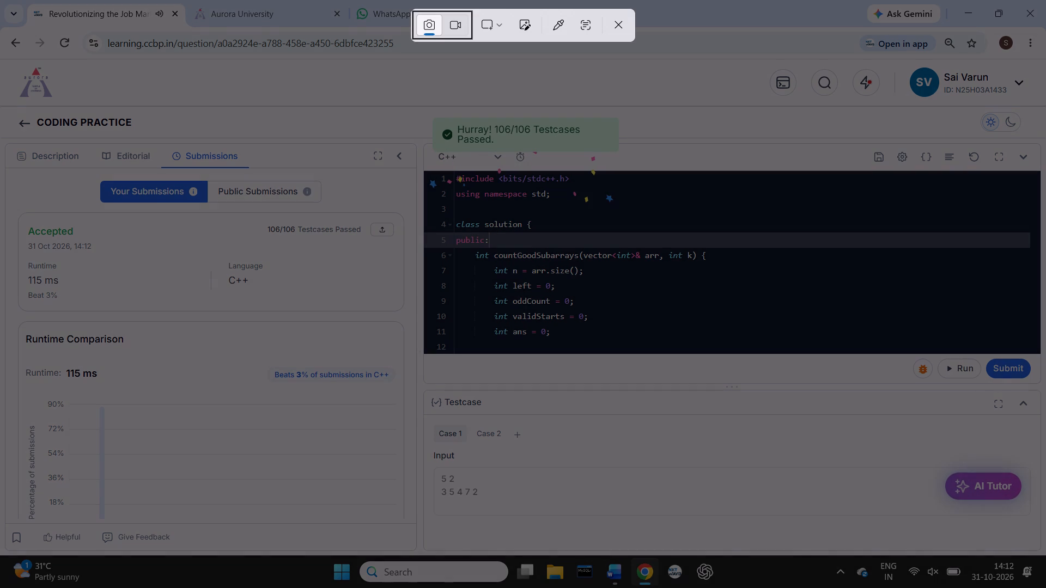
{"action": "left_click_drag", "start_coordinate": [0, 57], "coordinate": [1045, 554]}
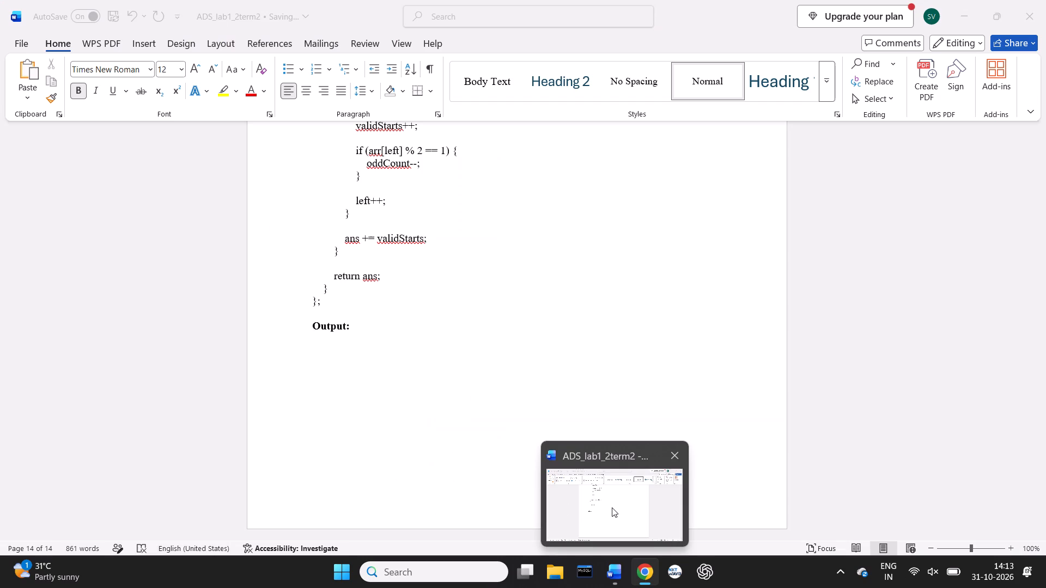
{"action": "left_click", "coordinate": [611, 507]}
{"action": "key", "text": "ctrl+v"}
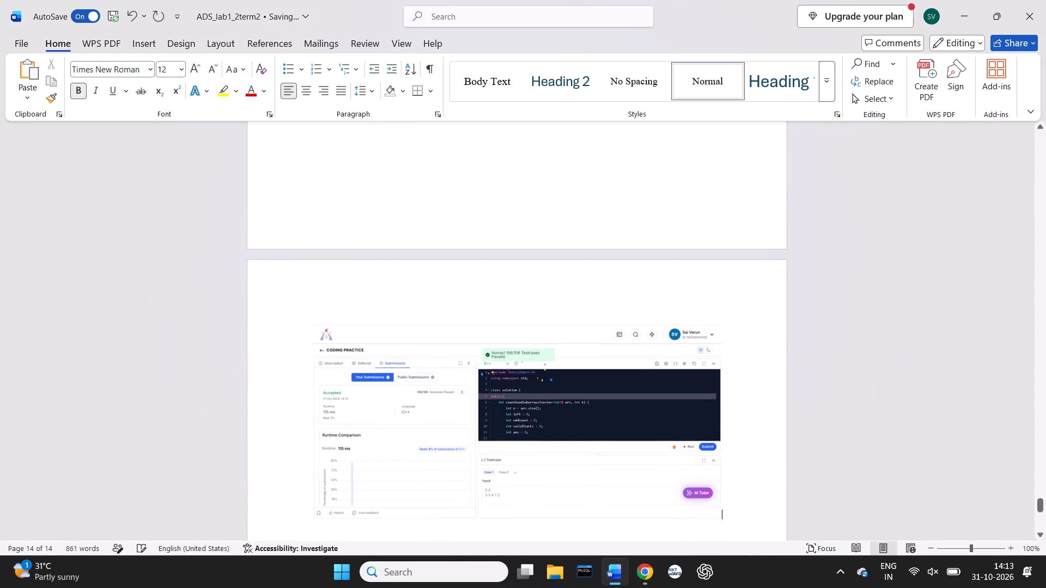
Remove the blank line below the 2.9 "Output:" label and insert blank lines above the label until it sits on the screenshot's page.
{"action": "scroll", "coordinate": [611, 507], "scroll_direction": "up", "scroll_amount": 2}
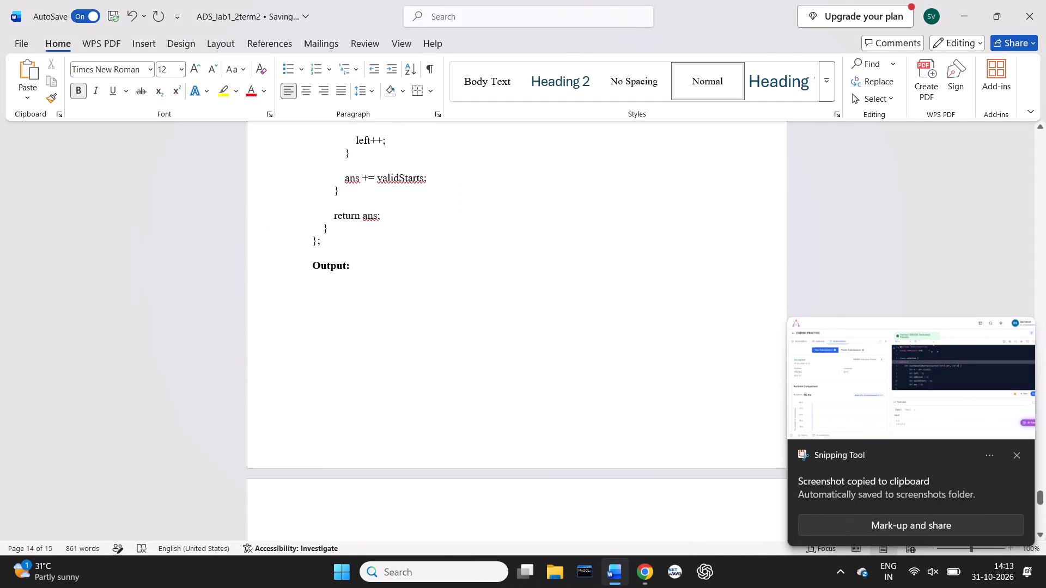
{"action": "left_click", "coordinate": [360, 254]}
{"action": "key", "text": "Up"}
{"action": "key", "text": "Up"}
{"action": "key", "text": "Down"}
{"action": "key", "text": "Down"}
{"action": "key", "text": "Down"}
{"action": "key", "text": "Down"}
{"action": "key", "text": "Down"}
{"action": "key", "text": "Down"}
{"action": "key", "text": "Up"}
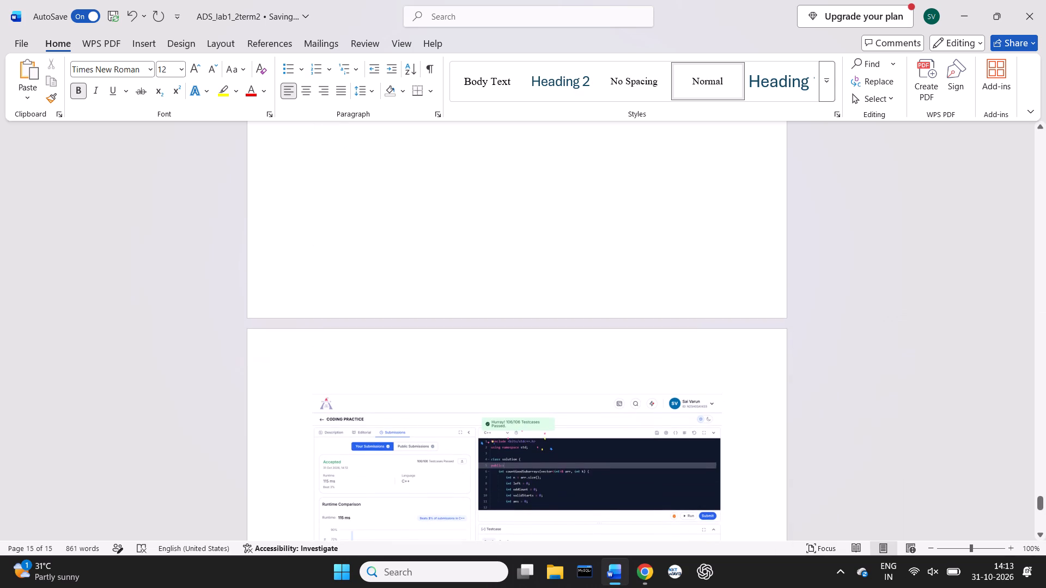
{"action": "key", "text": "BackSpace"}
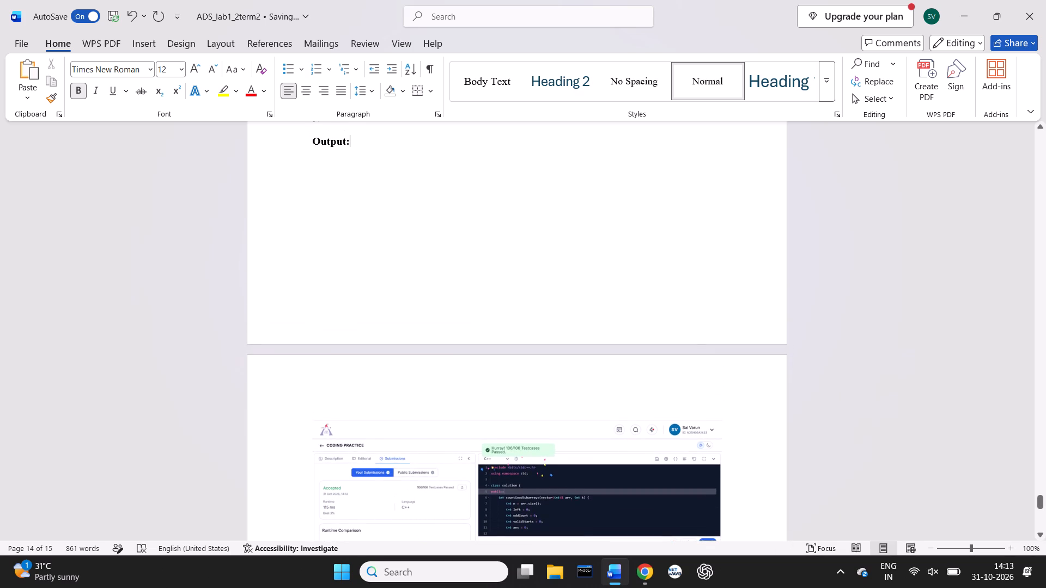
{"action": "key", "text": "Left"}
{"action": "key", "text": "Left"}
{"action": "key", "text": "Left"}
{"action": "key", "text": "Left"}
{"action": "key", "text": "Left"}
{"action": "key", "text": "Left"}
{"action": "key", "text": "Left"}
{"action": "key", "text": "Return"}
{"action": "key", "text": "Return"}
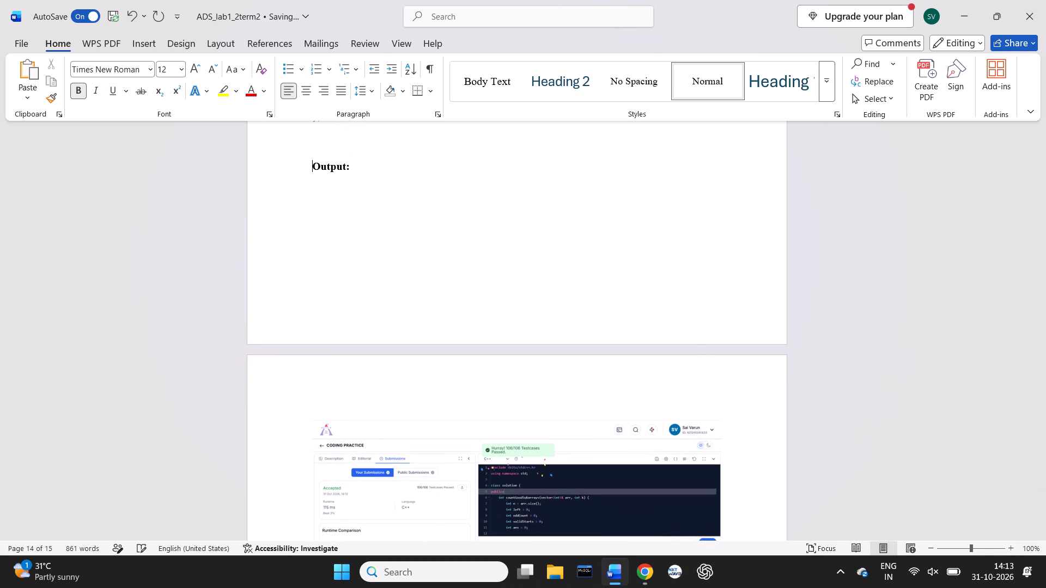
{"action": "key", "text": "Return"}
{"action": "key", "text": "Return"}
{"action": "key", "text": "Return"}
{"action": "key", "text": "Return"}
{"action": "key", "text": "Return"}
{"action": "key", "text": "Return"}
{"action": "key", "text": "Return"}
{"action": "key", "text": "Return"}
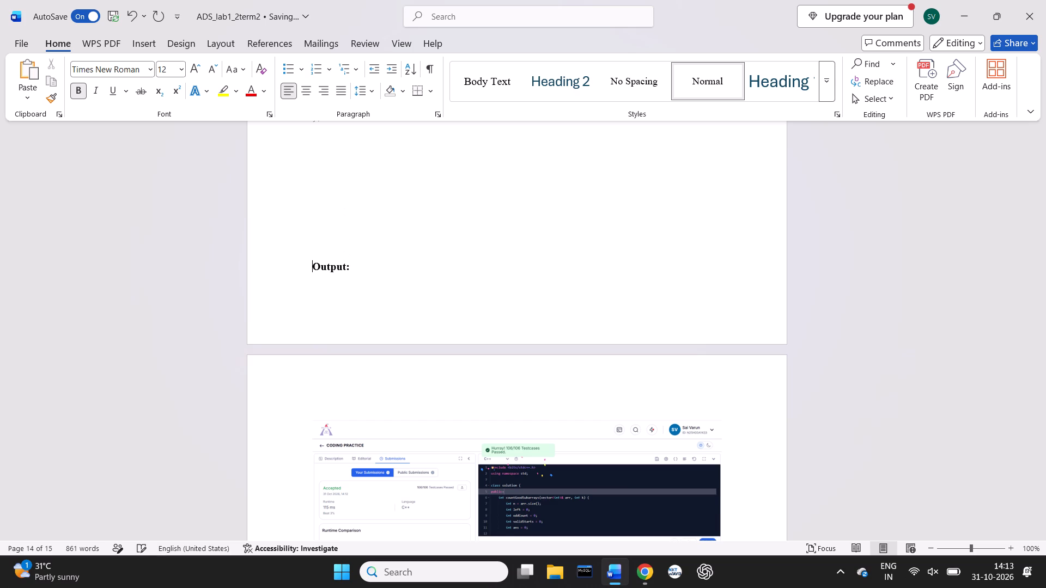
{"action": "key", "text": "Return"}
Insert a blank line between the 2.9 "Output:" label and its screenshot.
{"action": "key", "text": "Right"}
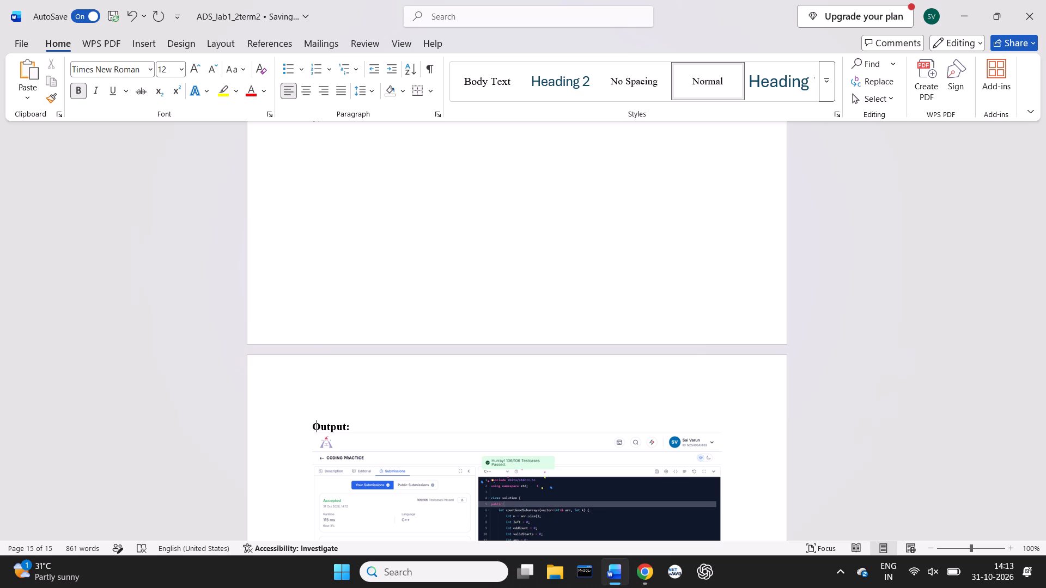
{"action": "key", "text": "Right"}
{"action": "key", "text": "Right"}
{"action": "key", "text": "Right"}
{"action": "key", "text": "Right"}
{"action": "key", "text": "Right"}
{"action": "key", "text": "Right"}
{"action": "key", "text": "Return"}
Add blank lines below the Count Good Subarrays screenshot until the cursor nears the bottom of the page.
{"action": "scroll", "coordinate": [360, 254], "scroll_direction": "down", "scroll_amount": 1}
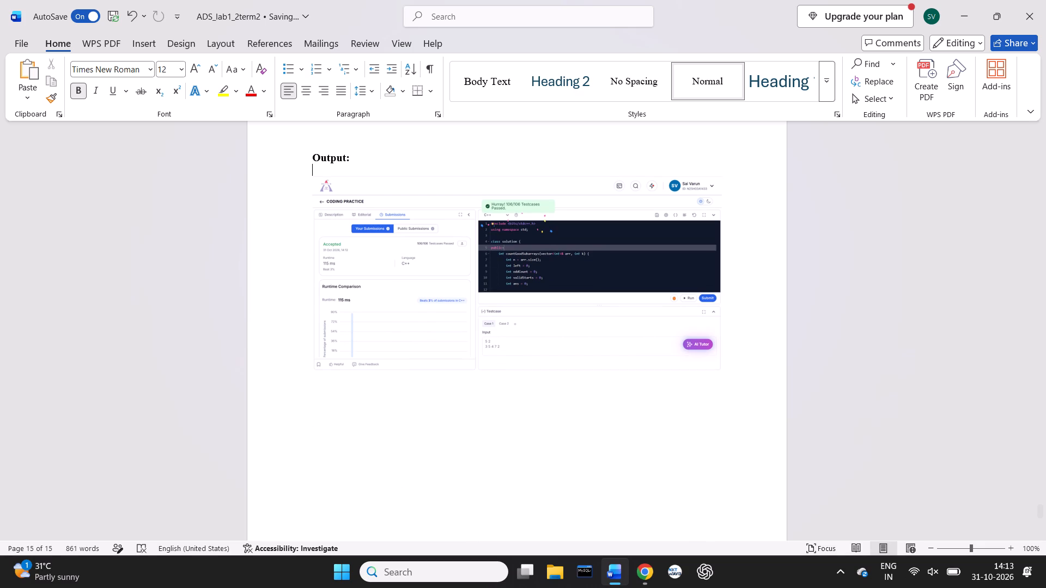
{"action": "scroll", "coordinate": [360, 254], "scroll_direction": "down", "scroll_amount": 3}
{"action": "left_click", "coordinate": [362, 249]}
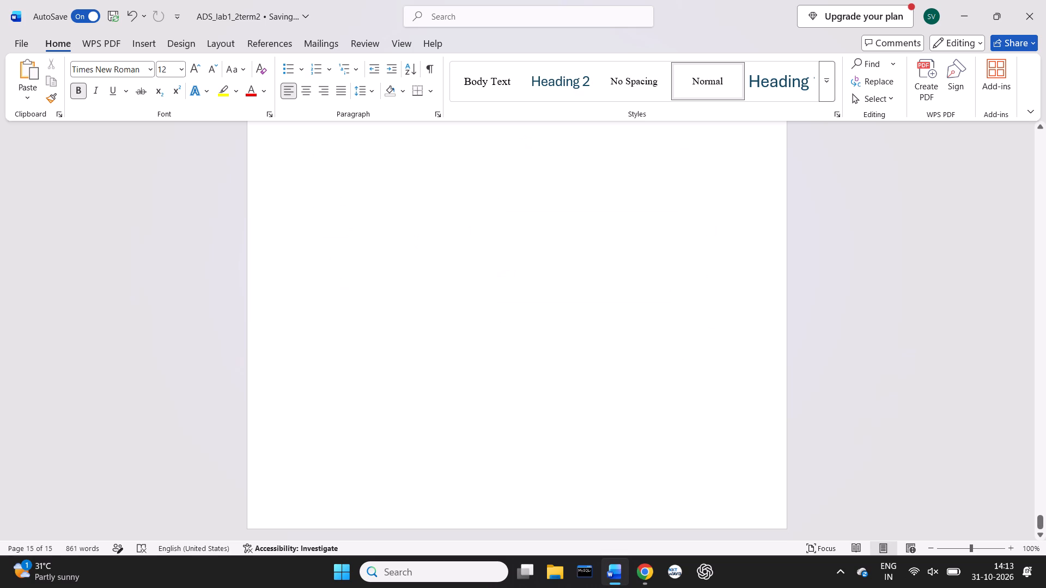
{"action": "key", "text": "Right"}
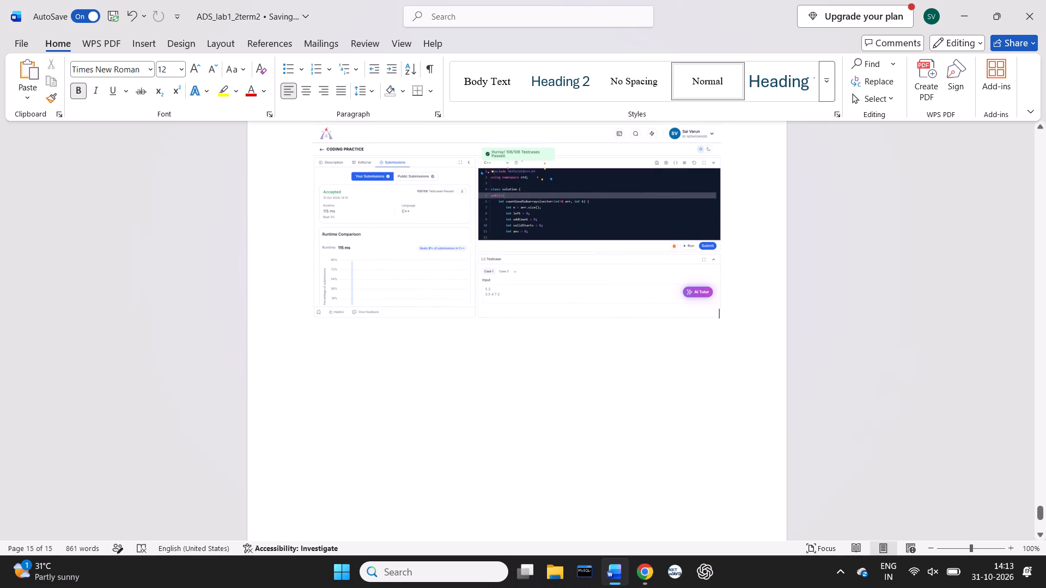
{"action": "key", "text": "Return"}
{"action": "key", "text": "Return"}
{"action": "key", "text": "Return"}
{"action": "key", "text": "Return"}
{"action": "key", "text": "Return"}
{"action": "key", "text": "Return"}
{"action": "key", "text": "Return"}
{"action": "key", "text": "Return"}
{"action": "key", "text": "Return"}
{"action": "key", "text": "Return"}
{"action": "key", "text": "Return"}
{"action": "key", "text": "Return"}
{"action": "key", "text": "Return"}
{"action": "key", "text": "Return"}
{"action": "key", "text": "Return"}
{"action": "key", "text": "Return"}
{"action": "key", "text": "Return"}
{"action": "key", "text": "Return"}
{"action": "key", "text": "Return"}
{"action": "key", "text": "Return"}
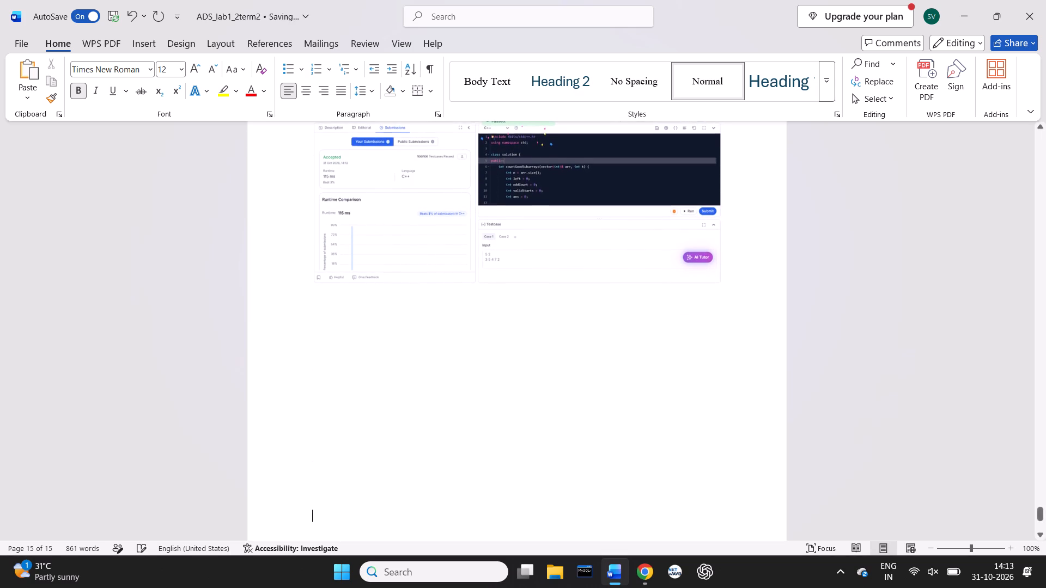
{"action": "key", "text": "Return"}
{"action": "key", "text": "Return"}
{"action": "key", "text": "Return"}
{"action": "key", "text": "Return"}
{"action": "key", "text": "Return"}
{"action": "key", "text": "Return"}
{"action": "key", "text": "Return"}
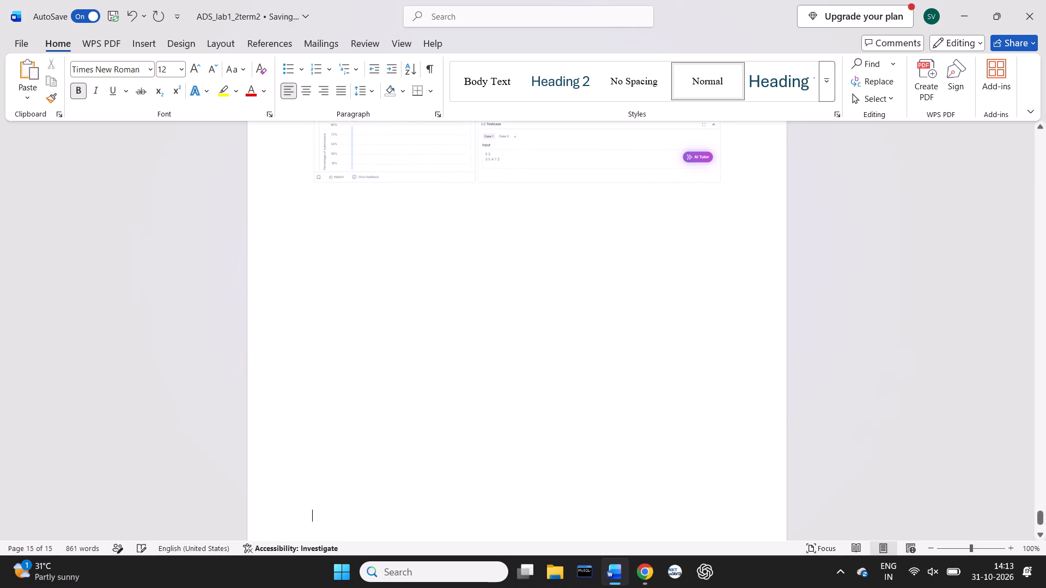
Review the report's experiment sections back to the start of 2.1 and forward again to the 2.9 output, checking code, screenshots and page layout.
{"action": "scroll", "coordinate": [362, 249], "scroll_direction": "up", "scroll_amount": 7}
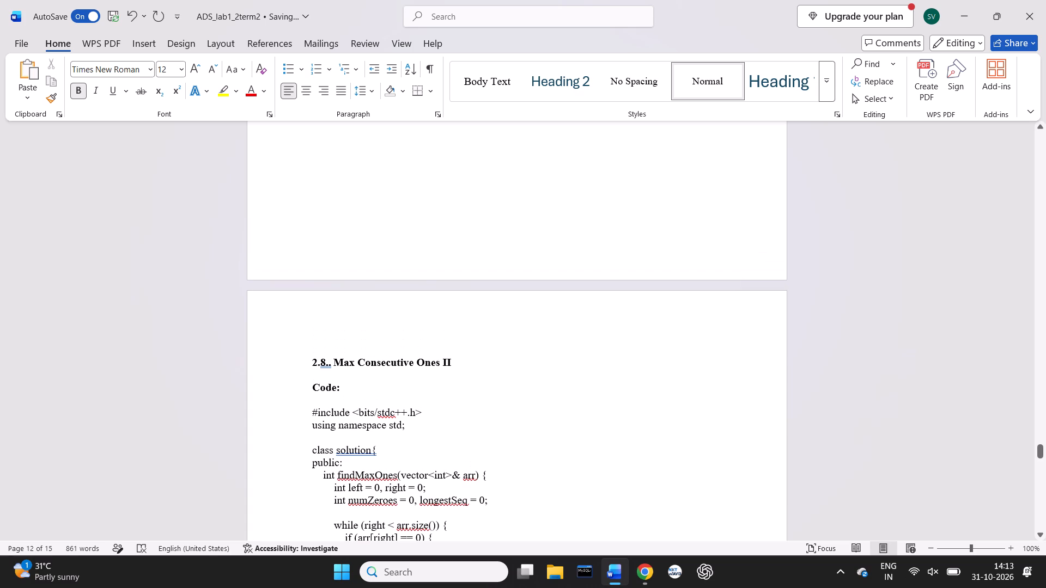
{"action": "scroll", "coordinate": [362, 249], "scroll_direction": "up", "scroll_amount": 15}
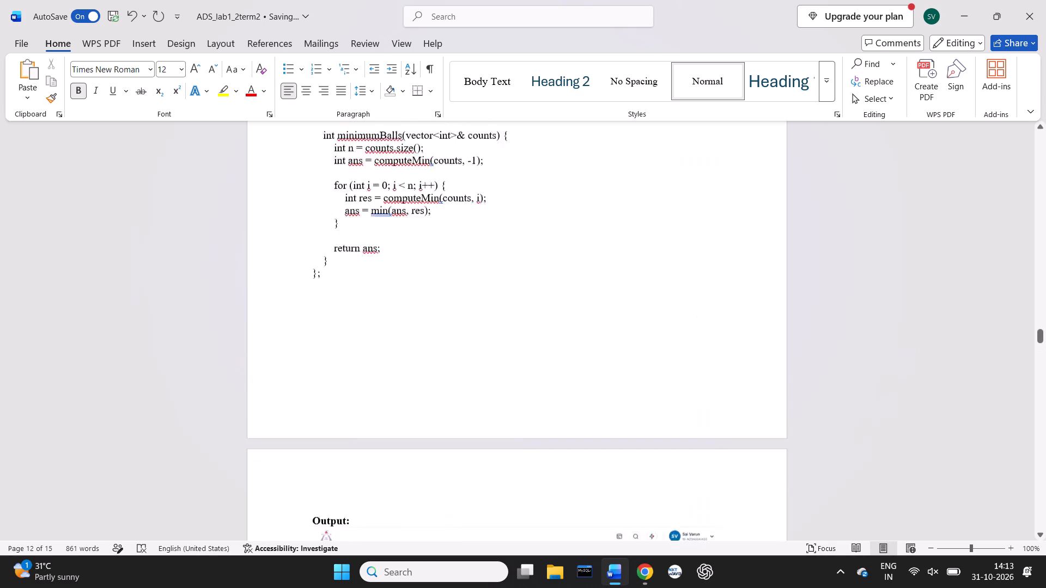
{"action": "scroll", "coordinate": [362, 249], "scroll_direction": "up", "scroll_amount": 7}
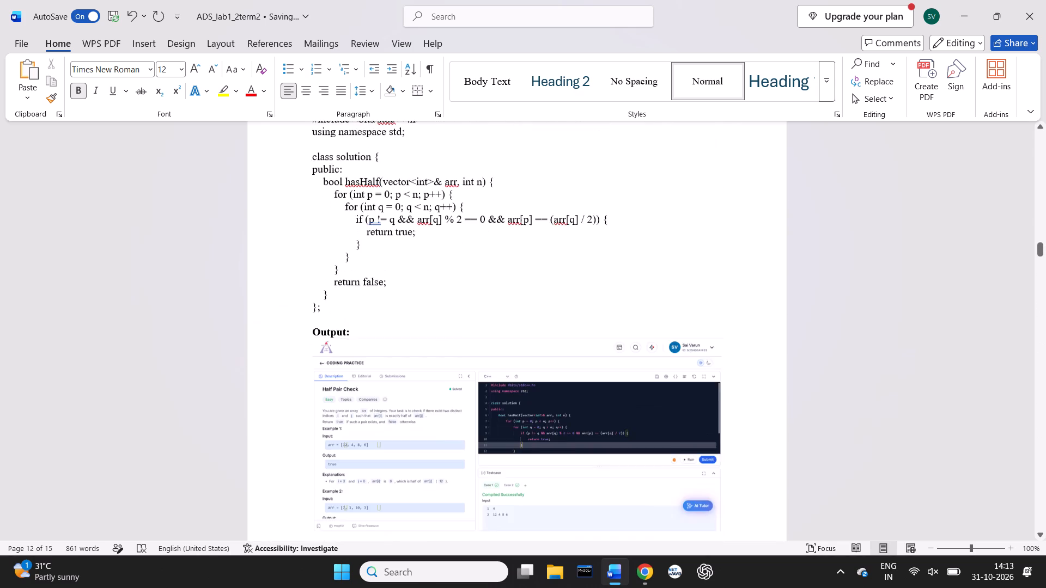
{"action": "scroll", "coordinate": [362, 249], "scroll_direction": "up", "scroll_amount": 2}
{"action": "scroll", "coordinate": [362, 249], "scroll_direction": "down", "scroll_amount": 1}
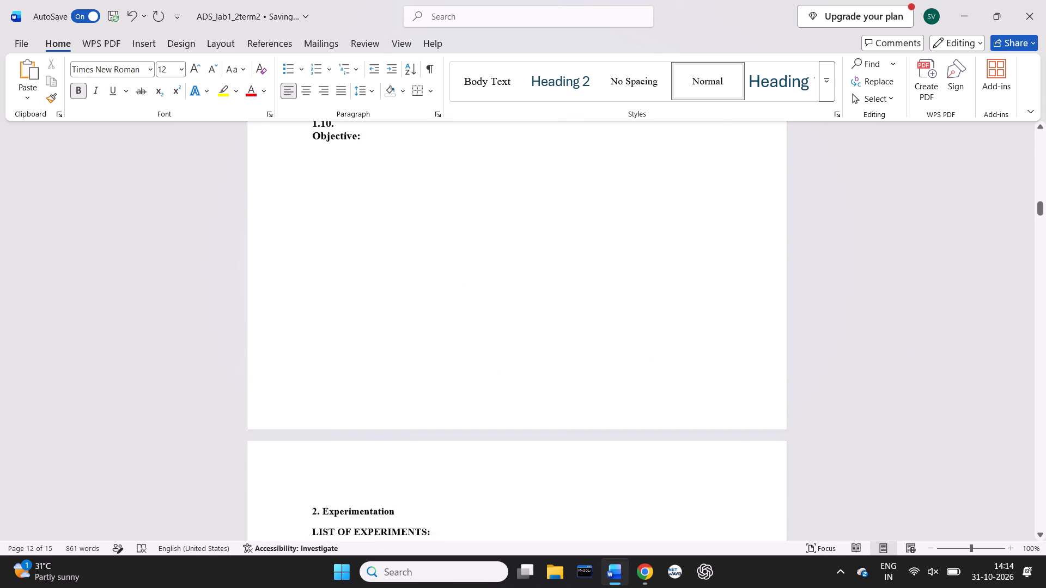
{"action": "scroll", "coordinate": [362, 249], "scroll_direction": "down", "scroll_amount": 1}
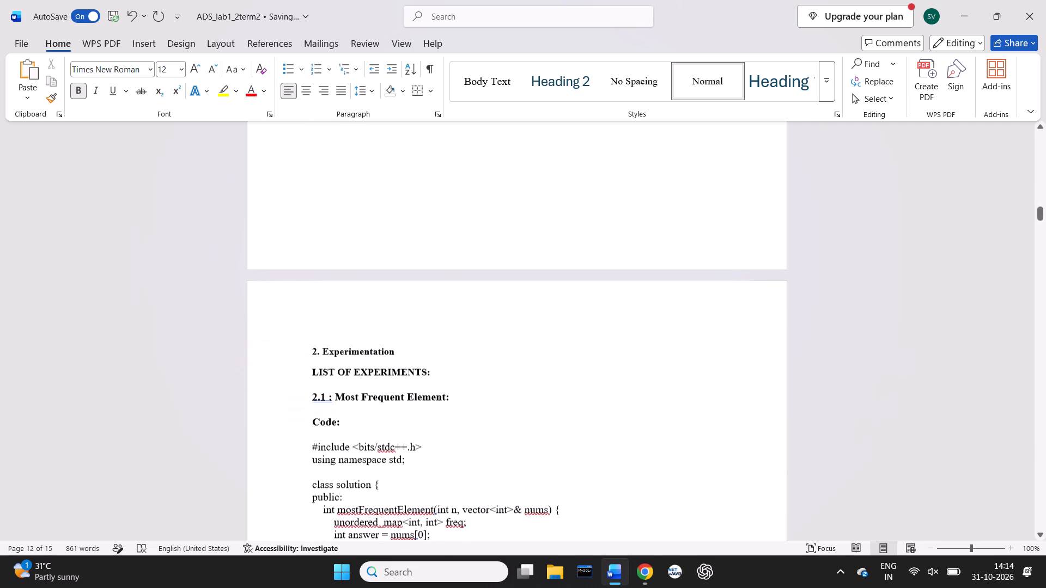
{"action": "scroll", "coordinate": [362, 249], "scroll_direction": "down", "scroll_amount": 2}
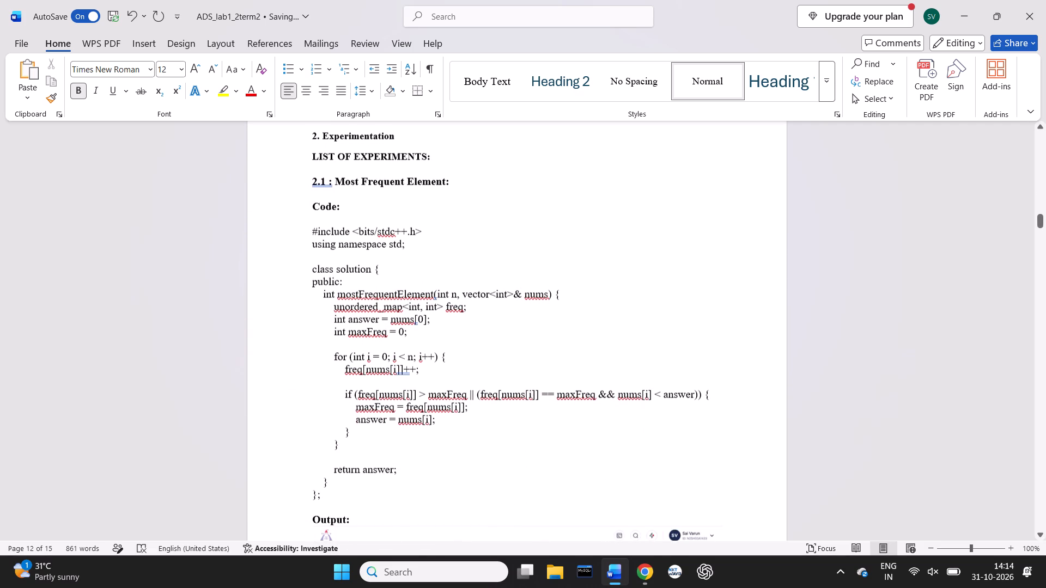
{"action": "scroll", "coordinate": [362, 249], "scroll_direction": "down", "scroll_amount": 3}
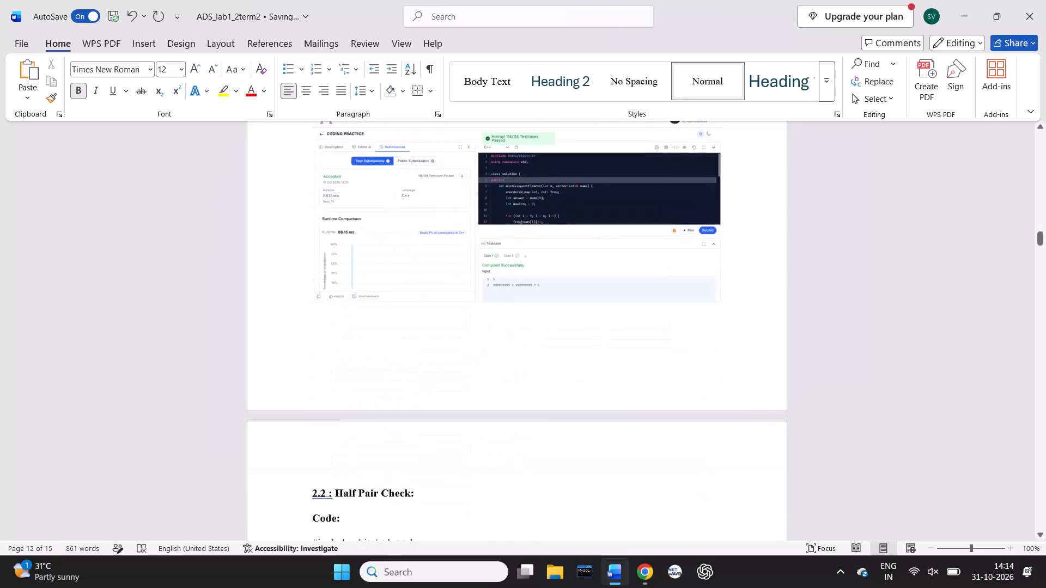
{"action": "scroll", "coordinate": [362, 249], "scroll_direction": "down", "scroll_amount": 10}
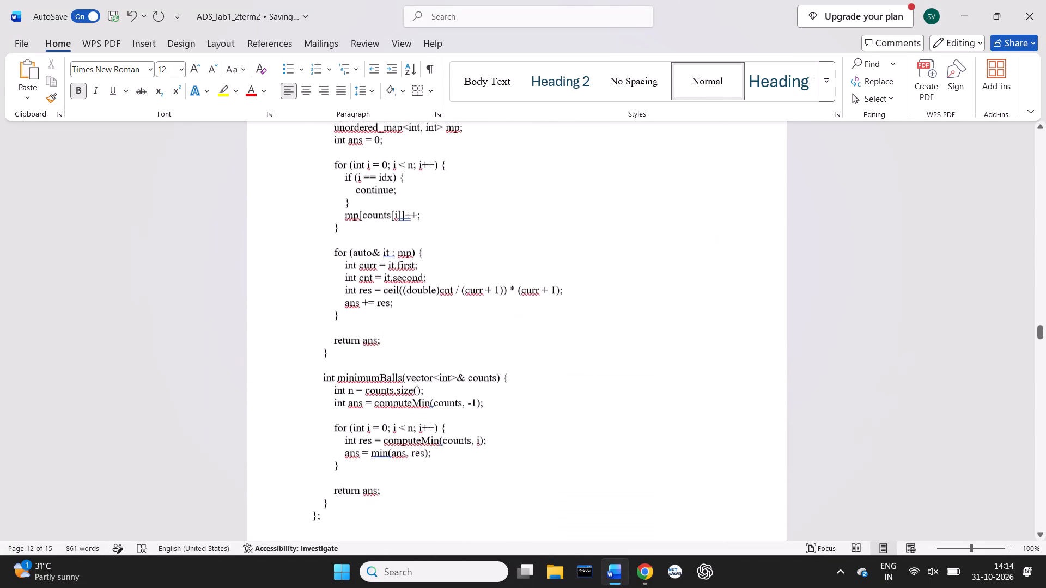
{"action": "scroll", "coordinate": [362, 249], "scroll_direction": "down", "scroll_amount": 9}
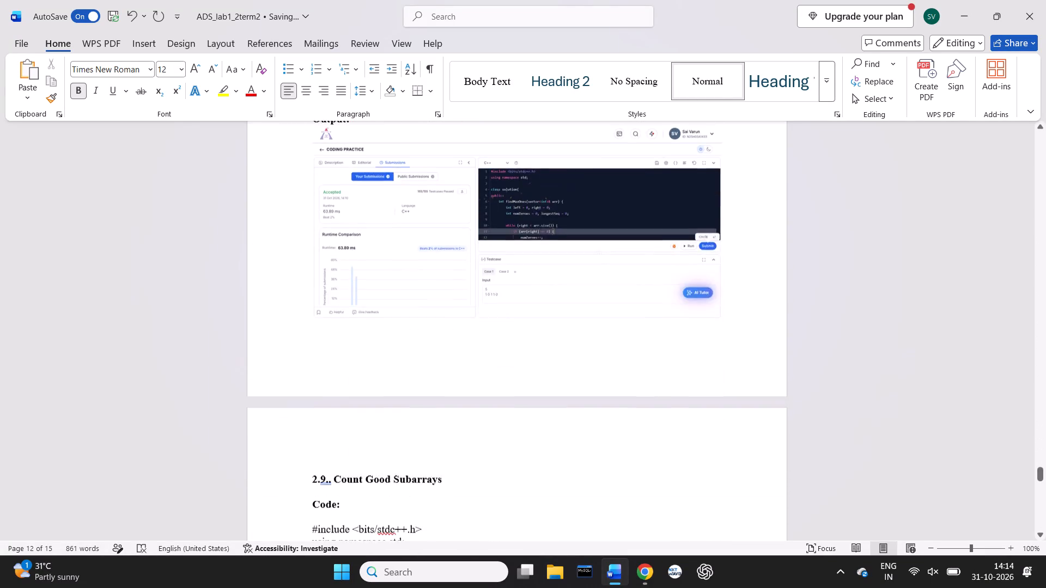
{"action": "scroll", "coordinate": [362, 249], "scroll_direction": "down", "scroll_amount": 7}
{"action": "scroll", "coordinate": [362, 249], "scroll_direction": "up", "scroll_amount": 3}
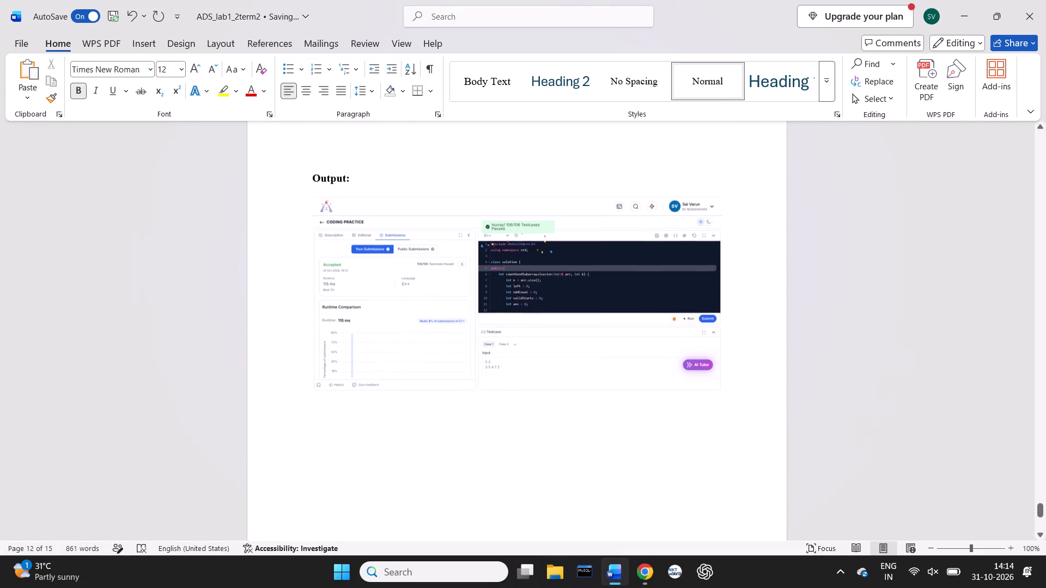
Add blank lines below the Count Good Subarrays screenshot and trim the extra ones so the cursor sits at the top of a new page.
{"action": "scroll", "coordinate": [362, 249], "scroll_direction": "down", "scroll_amount": 3}
{"action": "key", "text": "Return"}
{"action": "key", "text": "Return"}
{"action": "key", "text": "Return"}
{"action": "key", "text": "Return"}
{"action": "key", "text": "Return"}
{"action": "key", "text": "Return"}
{"action": "key", "text": "Return"}
{"action": "key", "text": "Return"}
{"action": "key", "text": "Return"}
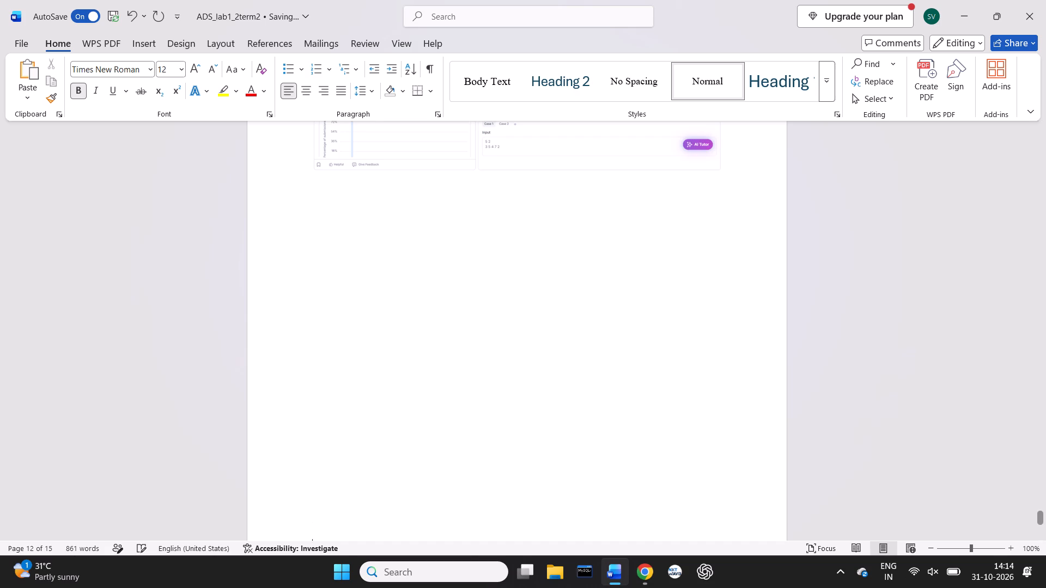
{"action": "key", "text": "BackSpace"}
{"action": "key", "text": "BackSpace"}
{"action": "key", "text": "BackSpace"}
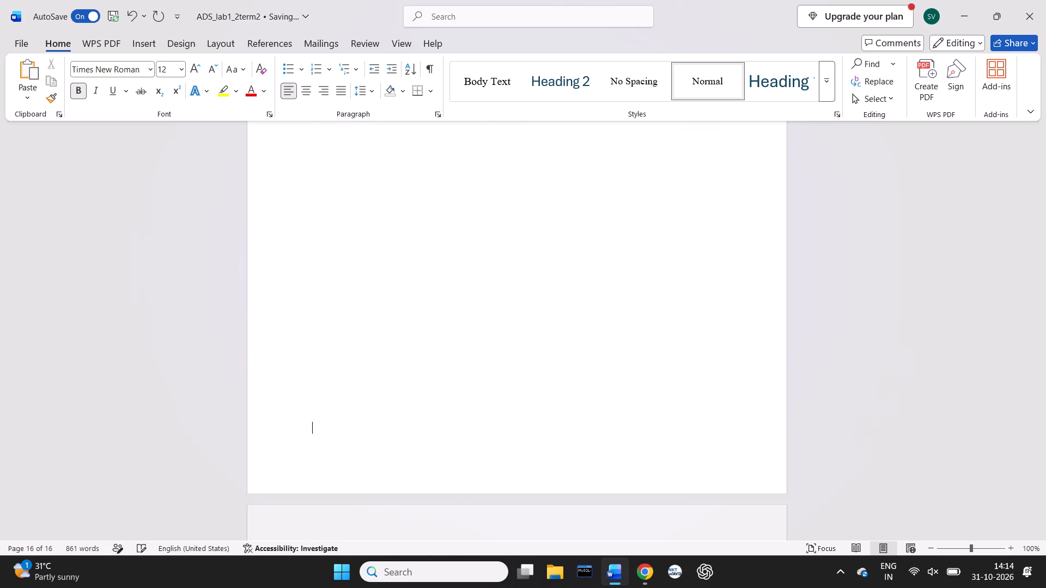
{"action": "key", "text": "Return"}
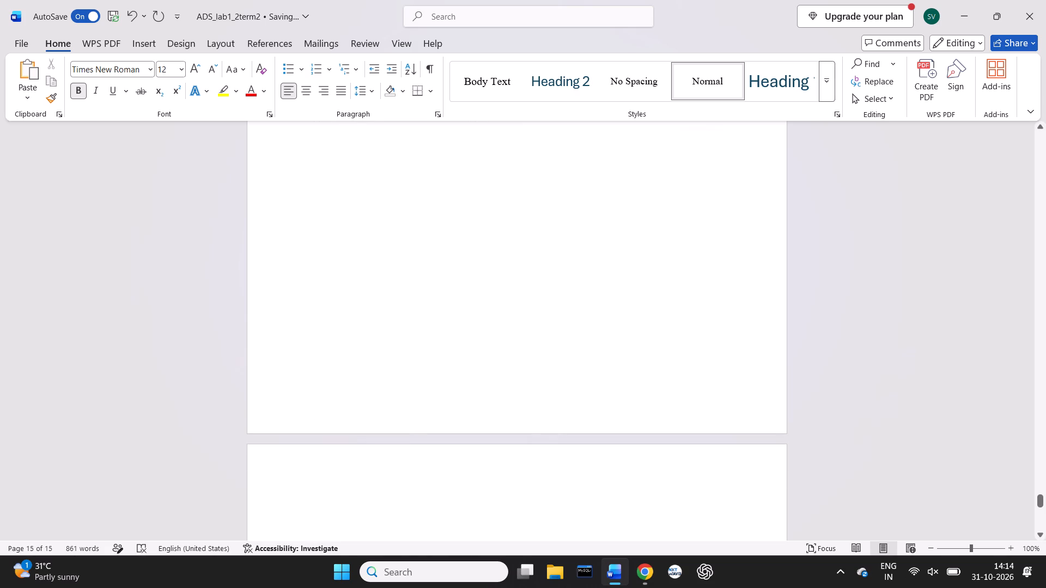
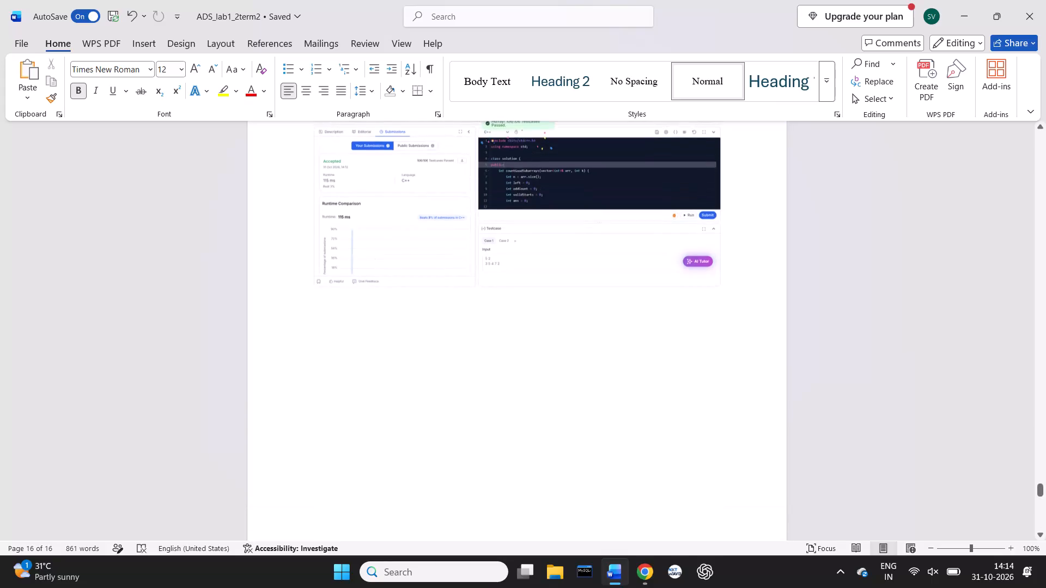
Start the next experiment heading at the top of the new page with the number "3.0..".
{"action": "scroll", "coordinate": [362, 249], "scroll_direction": "down", "scroll_amount": 3}
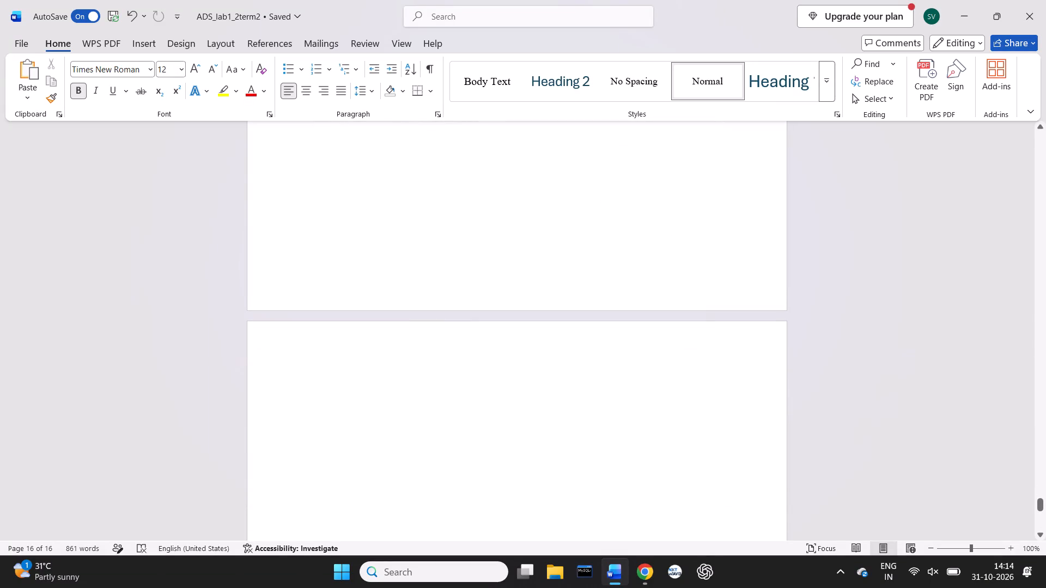
{"action": "type", "text": "3."}
{"action": "key", "text": "0"}
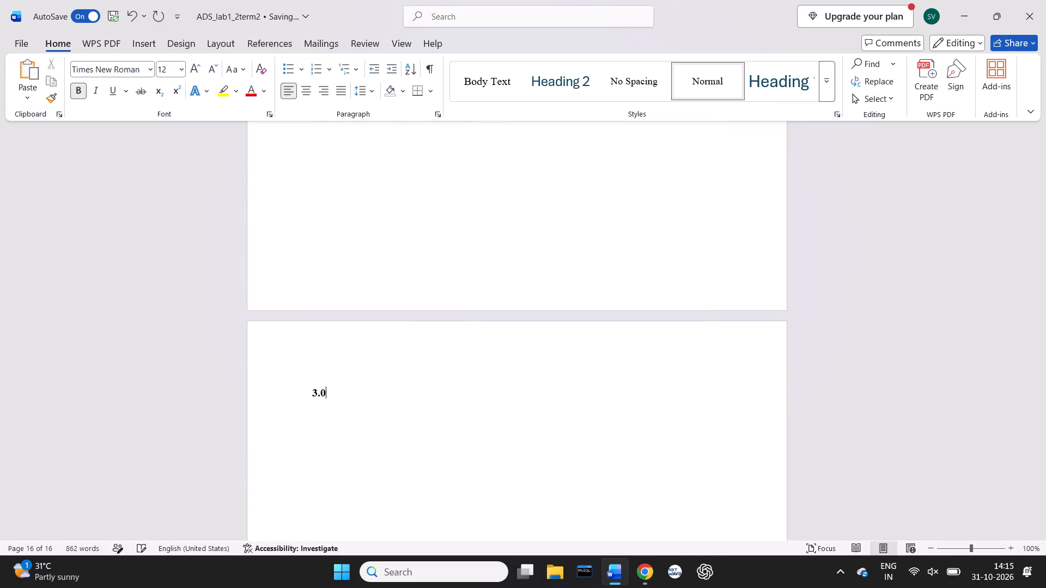
{"action": "type", "text": ".."}
Switch to Chrome and return to the Coding Practice question list, completing the face ID verification.
{"action": "left_click", "coordinate": [625, 526]}
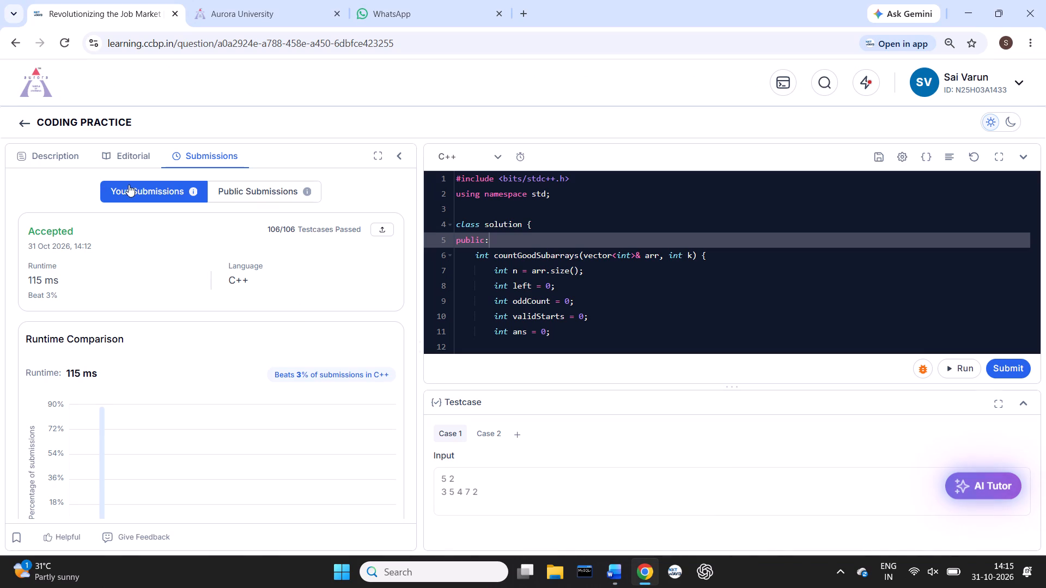
{"action": "left_click", "coordinate": [26, 121]}
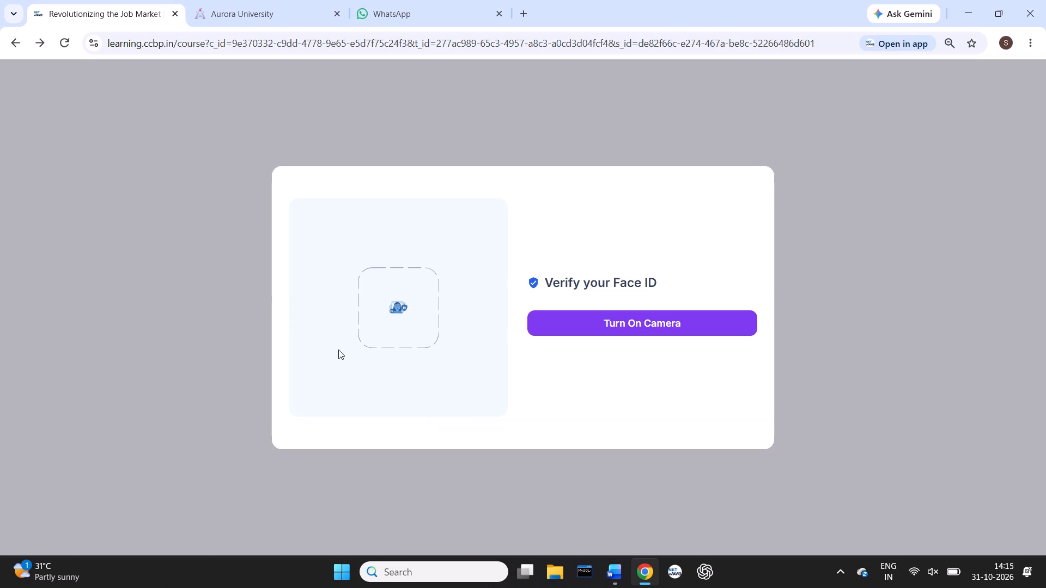
{"action": "left_click", "coordinate": [545, 326]}
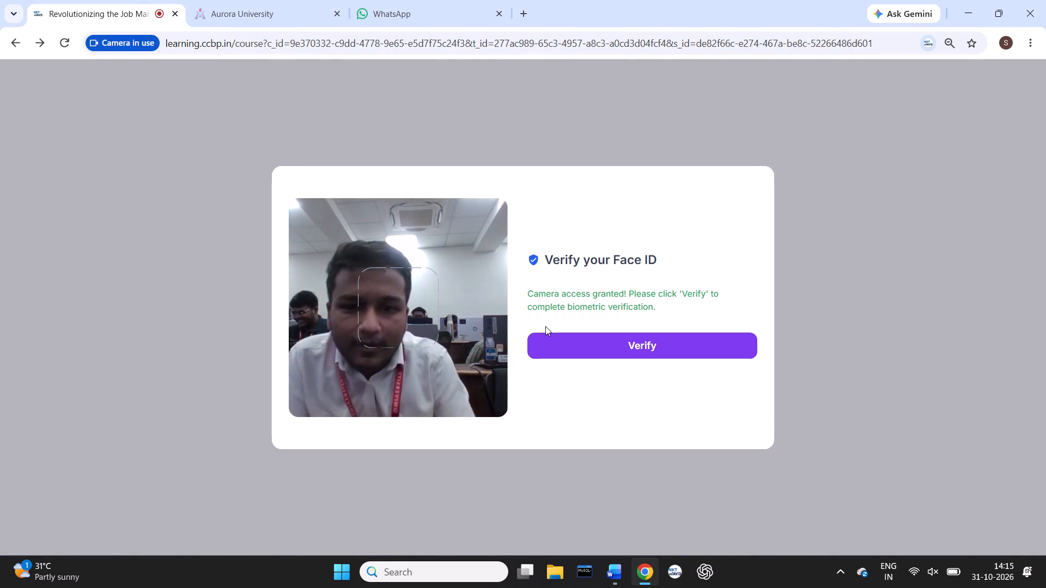
{"action": "left_click", "coordinate": [551, 335]}
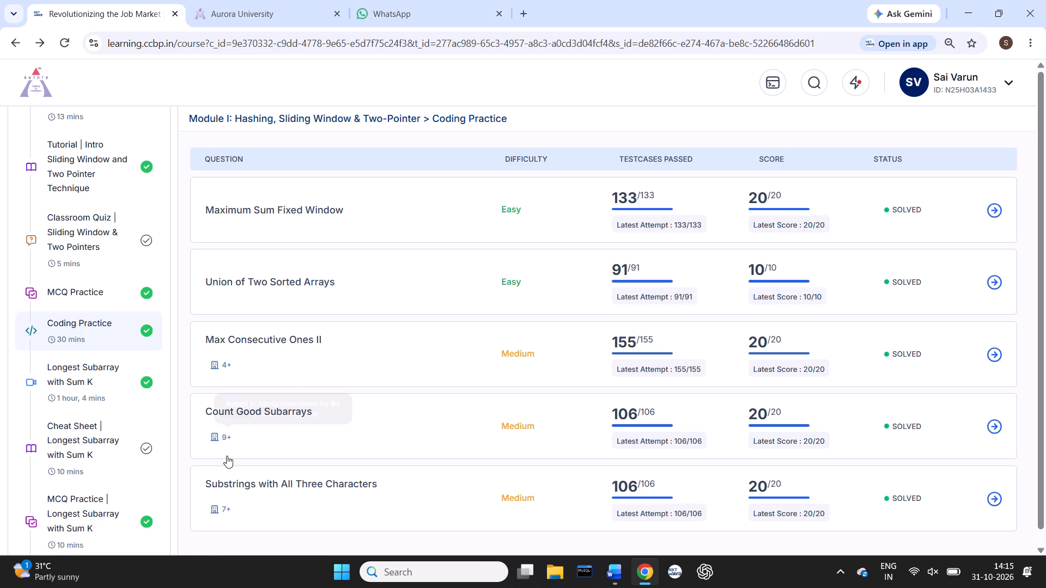
Copy the question title "Substrings with All Three Characters" and paste it after the 3.0 number in the Word report.
{"action": "left_click_drag", "start_coordinate": [206, 482], "coordinate": [395, 505]}
{"action": "key", "text": "ctrl+c"}
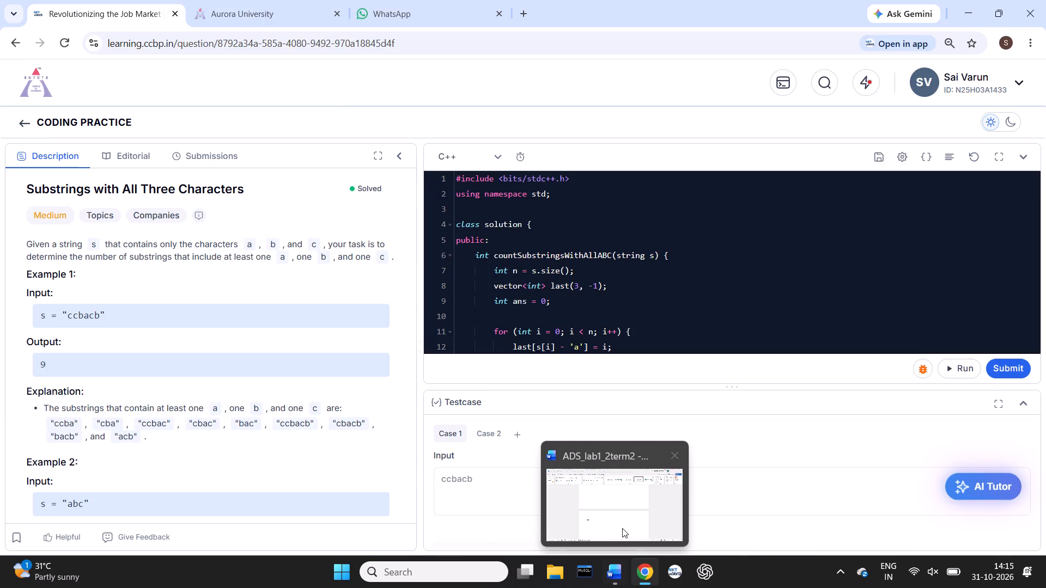
{"action": "left_click", "coordinate": [624, 522]}
{"action": "key", "text": "ctrl+v"}
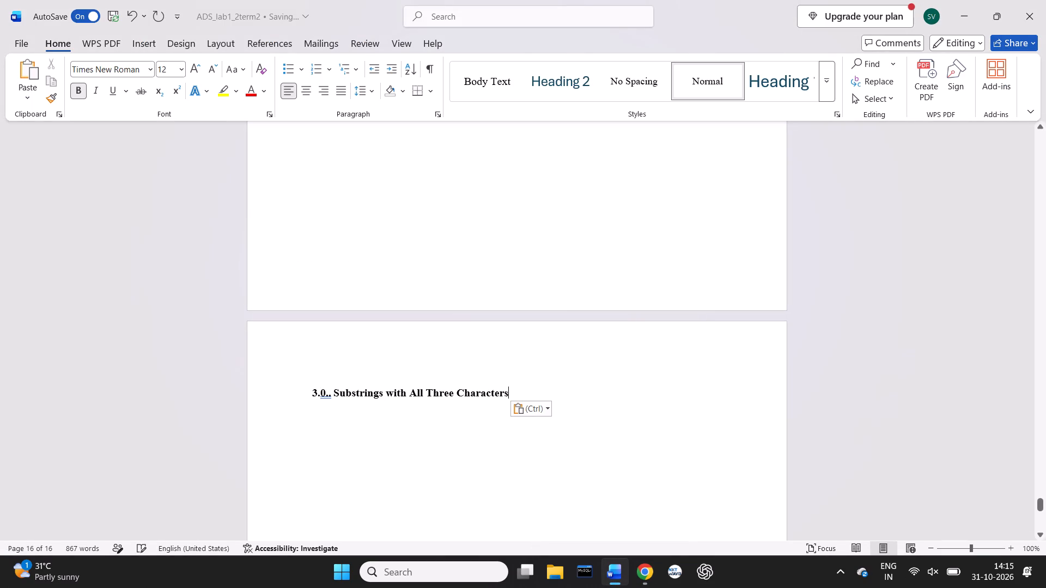
Add a "Code:" label below the 3.0 heading, leaving a blank line before and after it.
{"action": "key", "text": "Return"}
{"action": "key", "text": "Return"}
{"action": "type", "text": "Code:"}
{"action": "key", "text": "Return"}
{"action": "key", "text": "Return"}
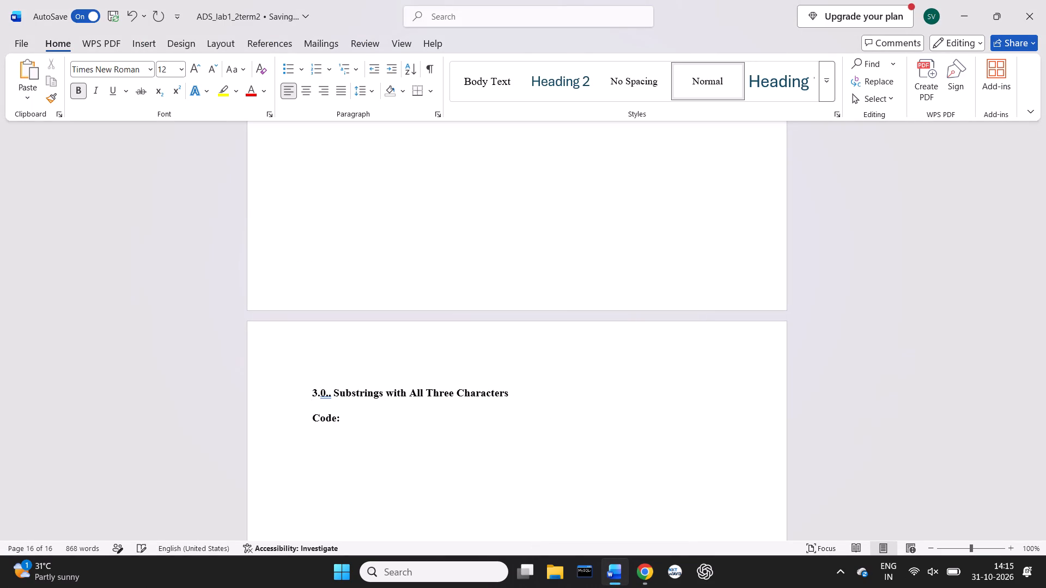
Copy the whole C++ solution for Substrings with All Three Characters from Chrome and paste it under the 3.0 "Code:" label in Word.
{"action": "left_click", "coordinate": [654, 513]}
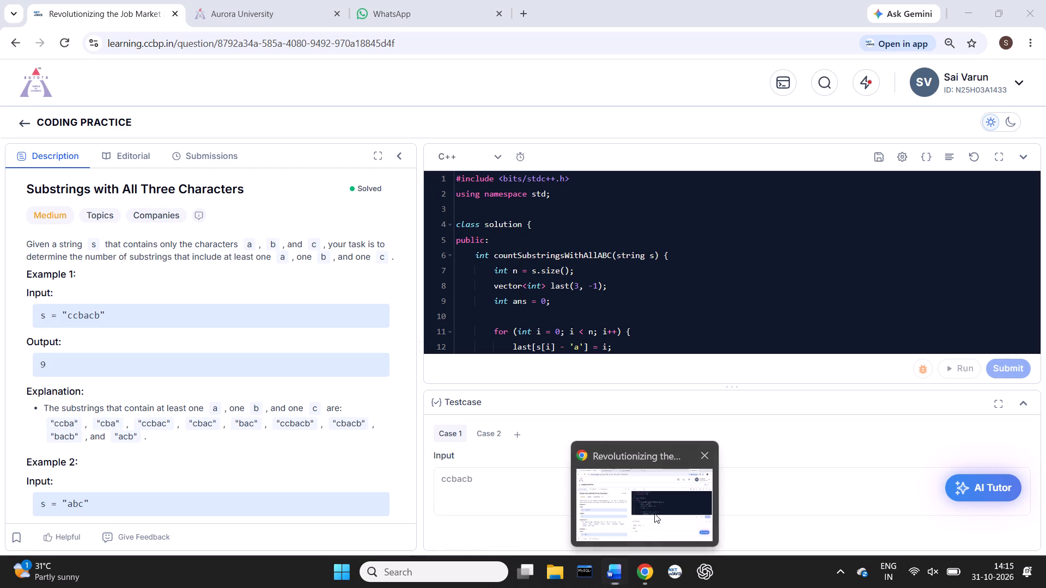
{"action": "left_click", "coordinate": [656, 305]}
{"action": "key", "text": "ctrl+a"}
{"action": "key", "text": "ctrl+c"}
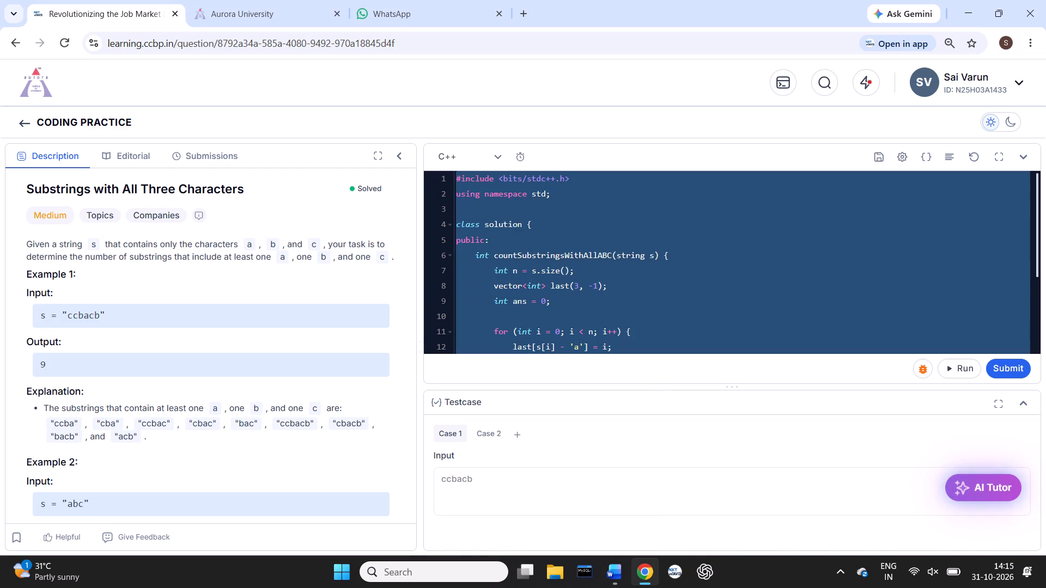
{"action": "left_click", "coordinate": [656, 305], "text": "ctrl"}
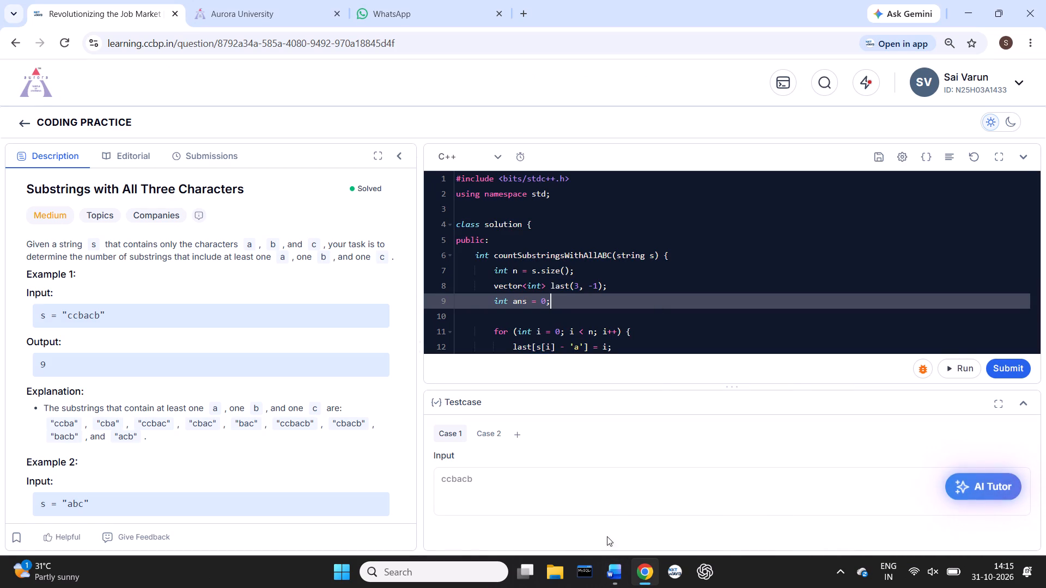
{"action": "left_click", "coordinate": [628, 480]}
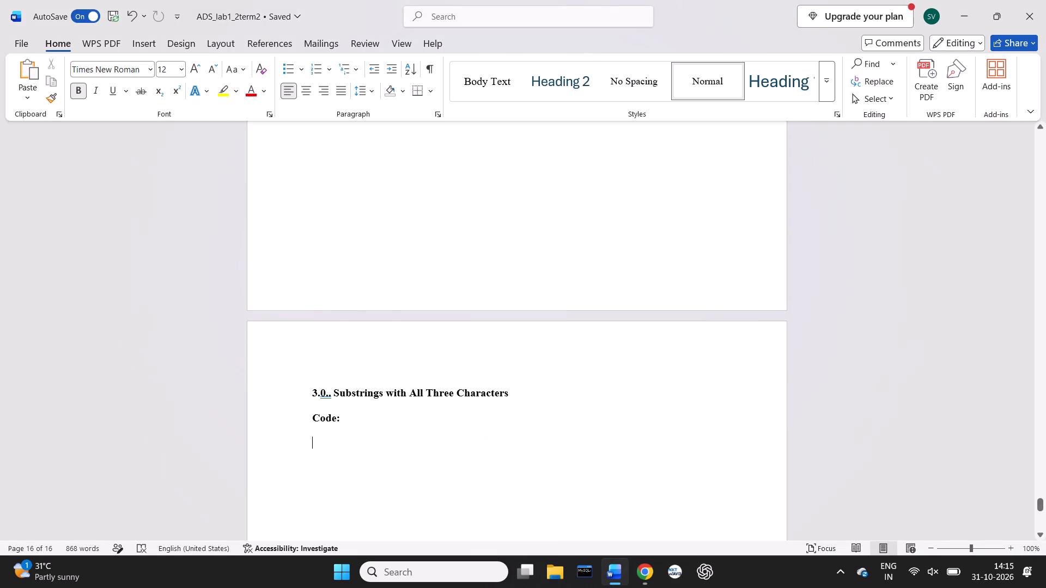
{"action": "key", "text": "ctrl+v"}
Remove the bold formatting from the pasted 3.0 code.
{"action": "left_click_drag", "start_coordinate": [350, 519], "coordinate": [304, 269]}
{"action": "left_click", "coordinate": [312, 247]}
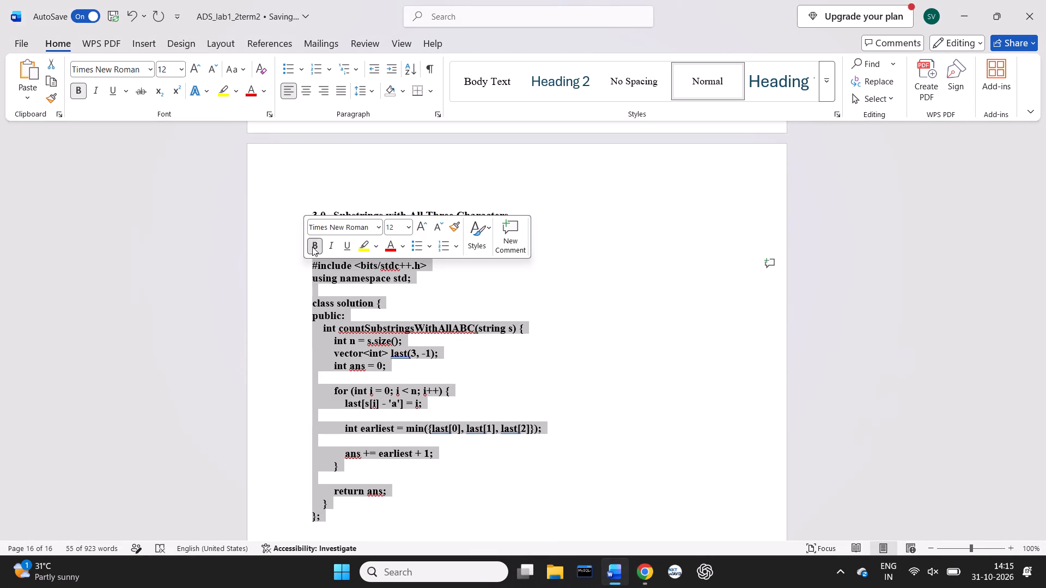
Add an "Output:" label below the 3.0 code, with a blank line before and after it.
{"action": "left_click", "coordinate": [331, 520]}
{"action": "key", "text": "Return"}
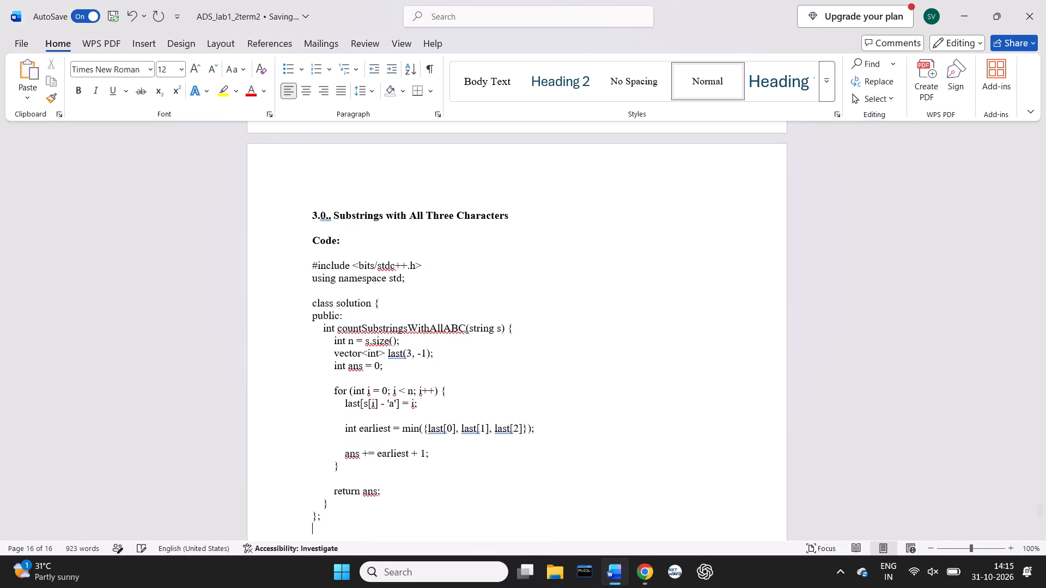
{"action": "key", "text": "Return"}
{"action": "type", "text": "Oup"}
{"action": "key", "text": "BackSpace"}
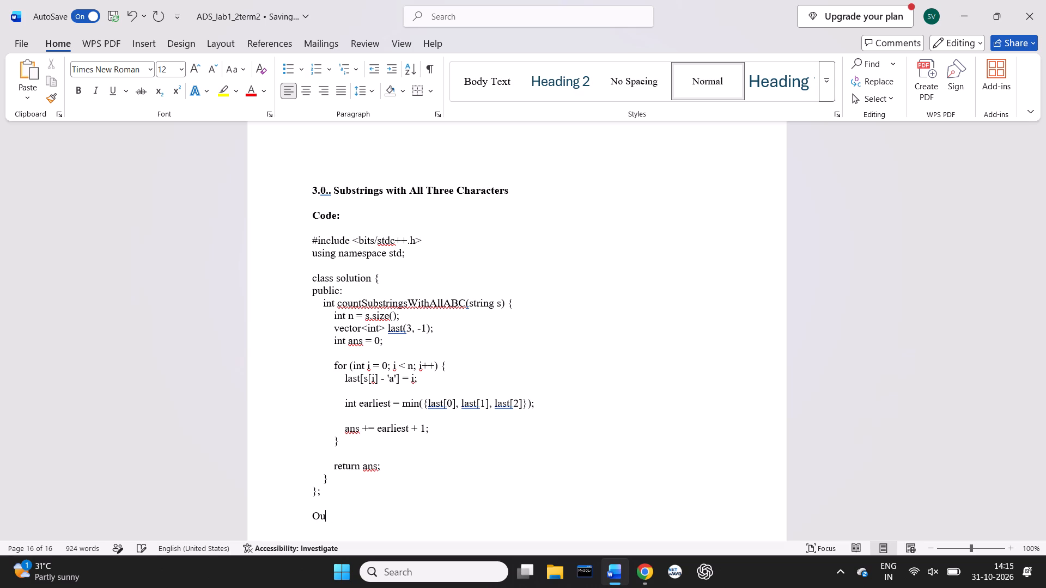
{"action": "type", "text": "tput:"}
{"action": "key", "text": "Return"}
{"action": "key", "text": "Return"}
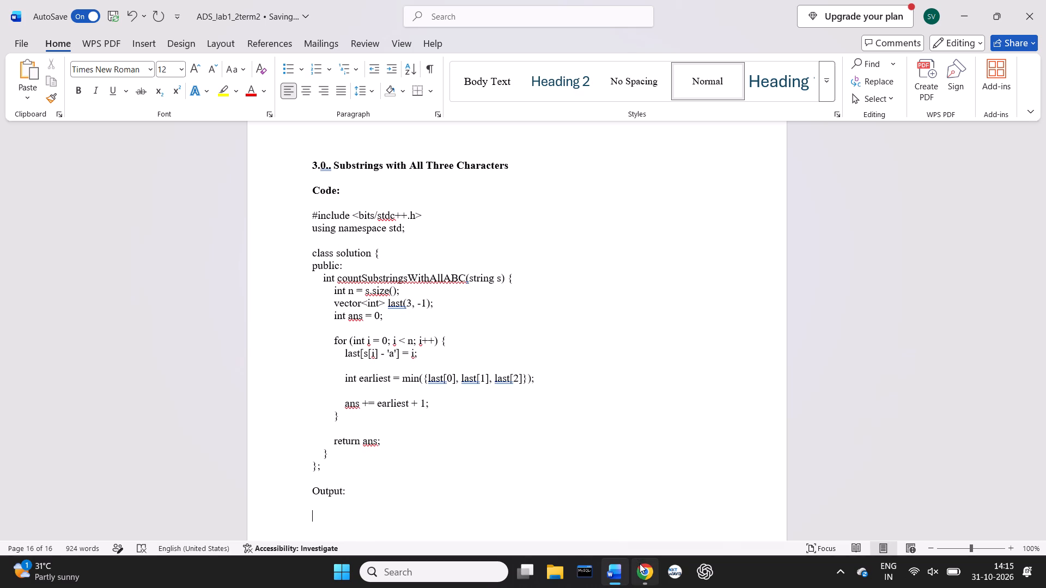
Submit the Substrings with All Three Characters solution in Chrome and capture a screenshot of the submission result page.
{"action": "left_click", "coordinate": [636, 515]}
{"action": "left_click", "coordinate": [1017, 362]}
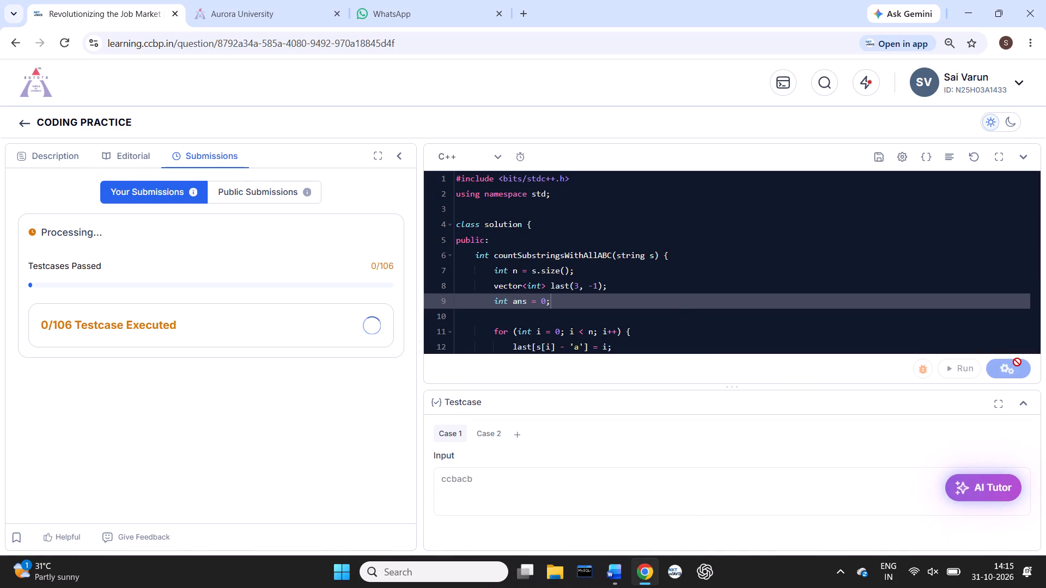
{"action": "key", "text": "Print"}
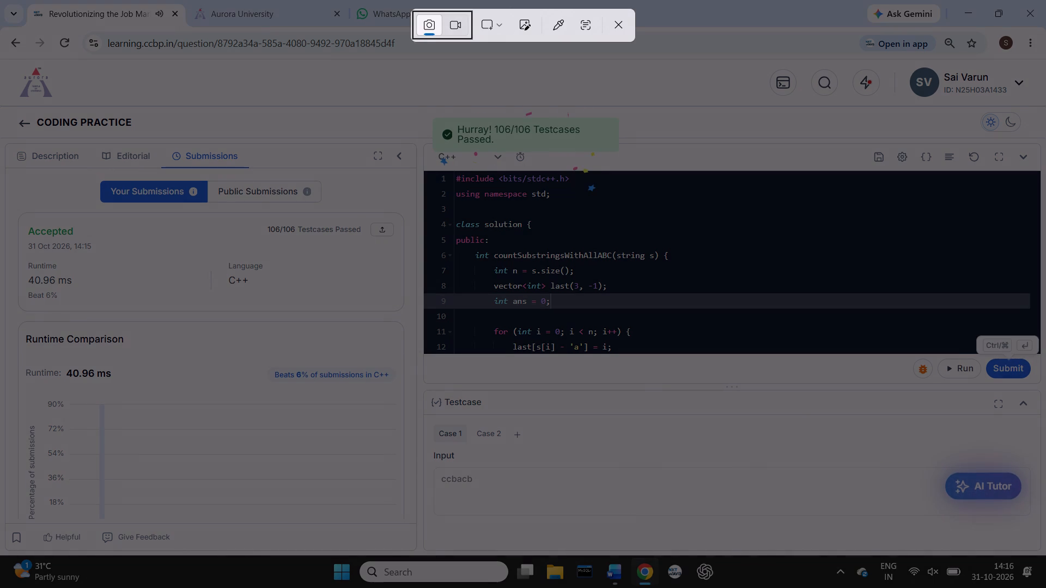
{"action": "left_click_drag", "start_coordinate": [0, 57], "coordinate": [1045, 557]}
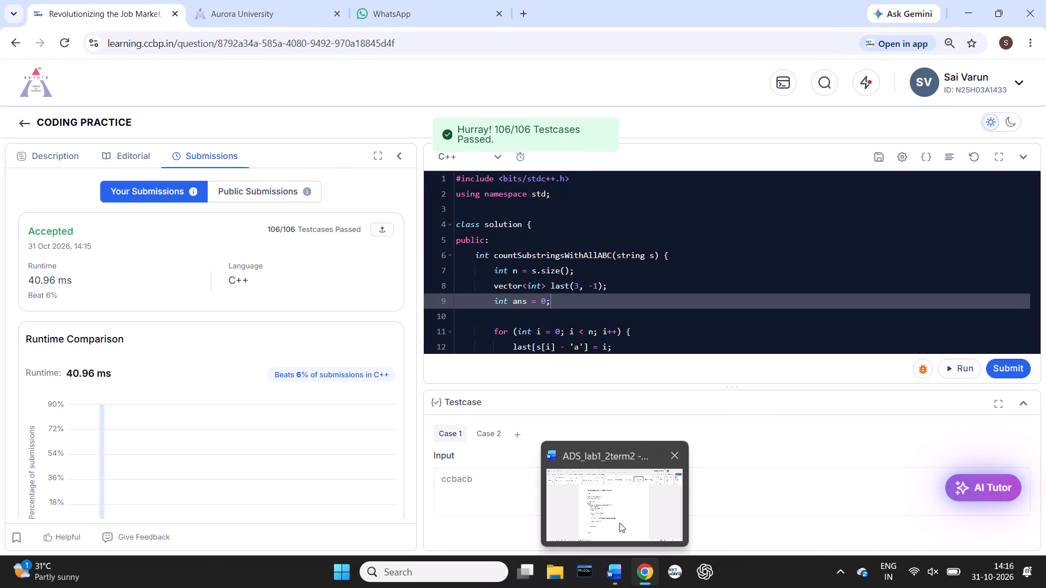
Paste the submission screenshot under the 3.0 "Output:" label in the Word report.
{"action": "left_click", "coordinate": [621, 513]}
{"action": "key", "text": "ctrl+v"}
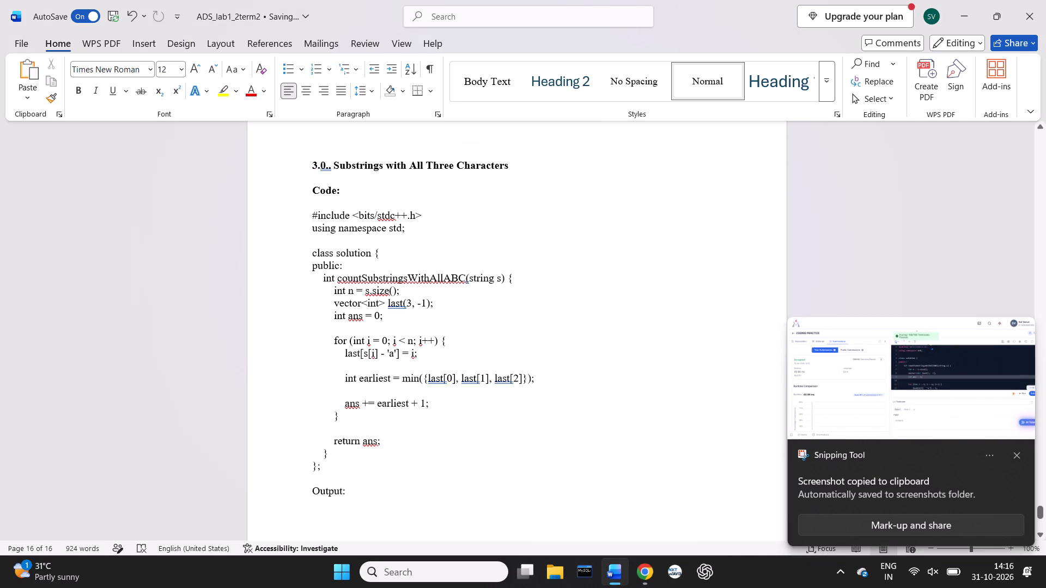
{"action": "key", "text": "ctrl+v"}
Review the report's opening pages, from the cover and certificate to the Objective list for experiments 1.1 to 1.10.
{"action": "scroll", "coordinate": [621, 513], "scroll_direction": "up", "scroll_amount": 15}
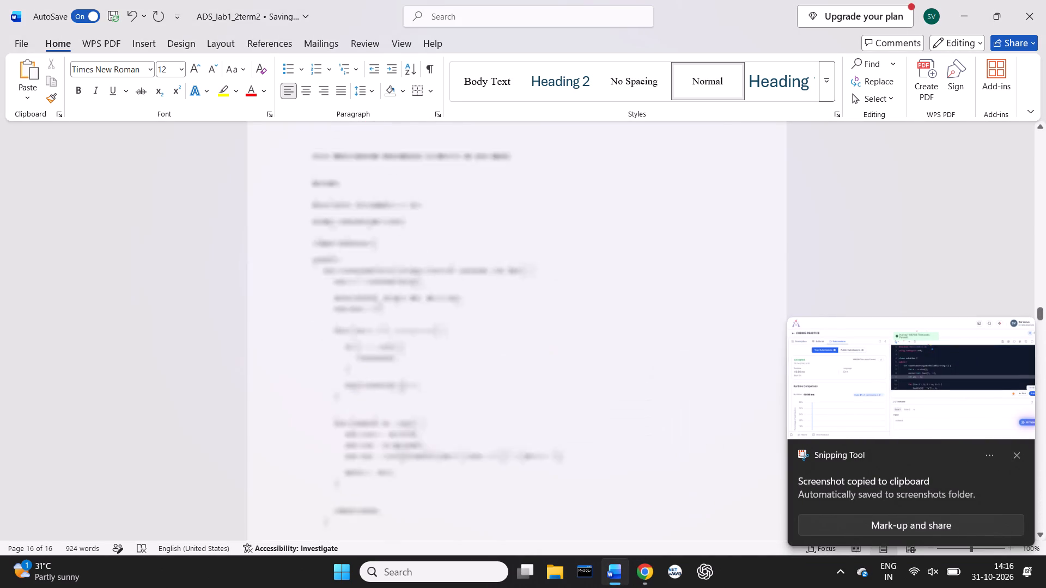
{"action": "scroll", "coordinate": [621, 513], "scroll_direction": "up", "scroll_amount": 9}
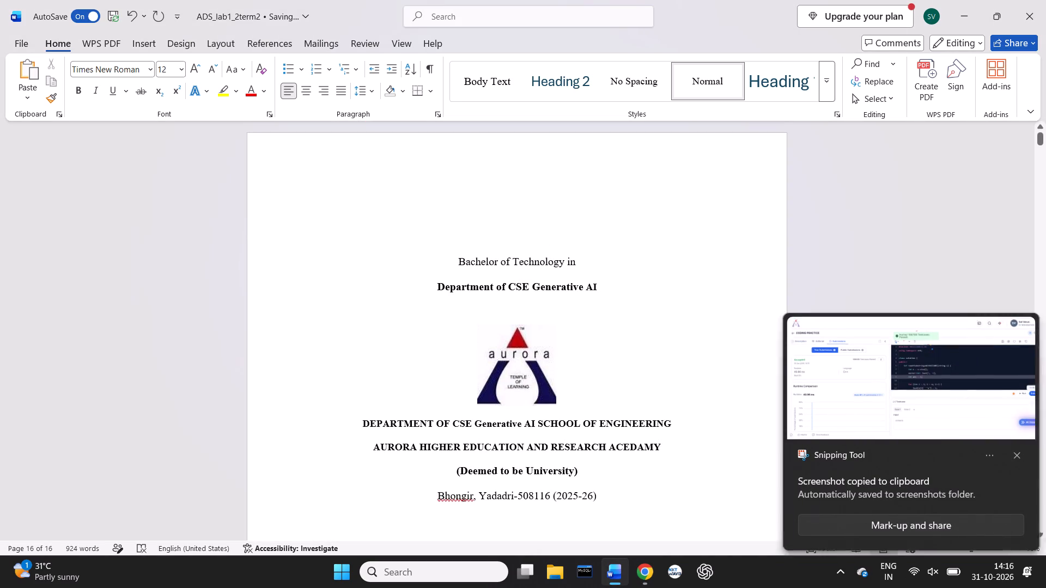
{"action": "scroll", "coordinate": [544, 385], "scroll_direction": "down", "scroll_amount": 5}
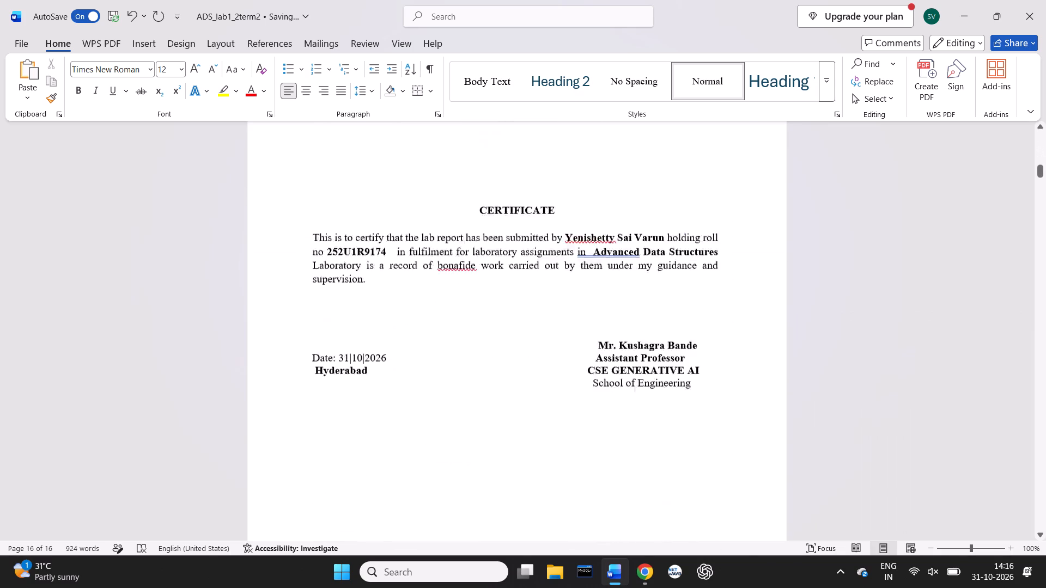
{"action": "scroll", "coordinate": [544, 385], "scroll_direction": "down", "scroll_amount": 2}
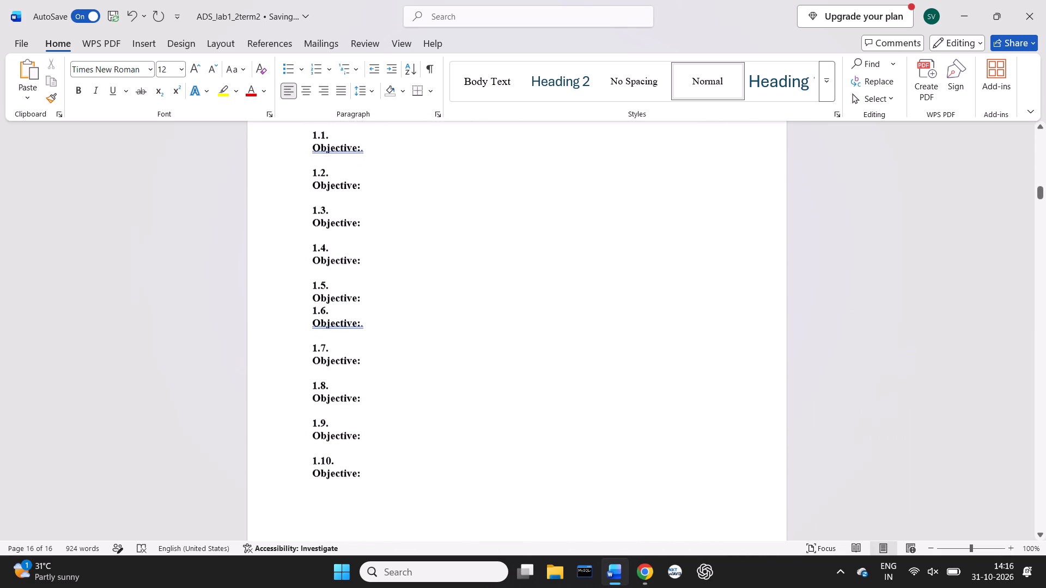
{"action": "scroll", "coordinate": [544, 385], "scroll_direction": "up", "scroll_amount": 1}
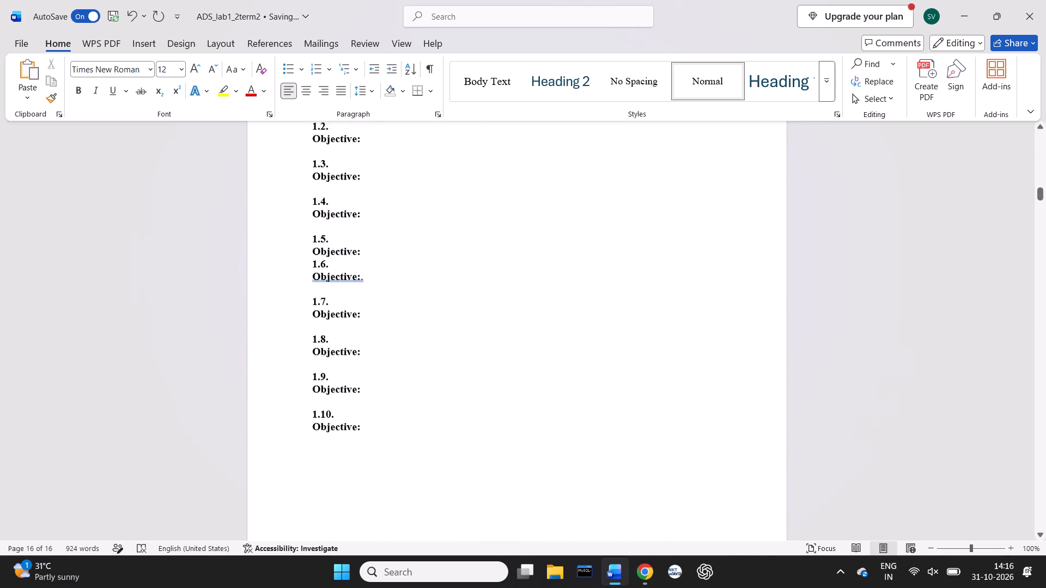
{"action": "scroll", "coordinate": [544, 385], "scroll_direction": "up", "scroll_amount": 2}
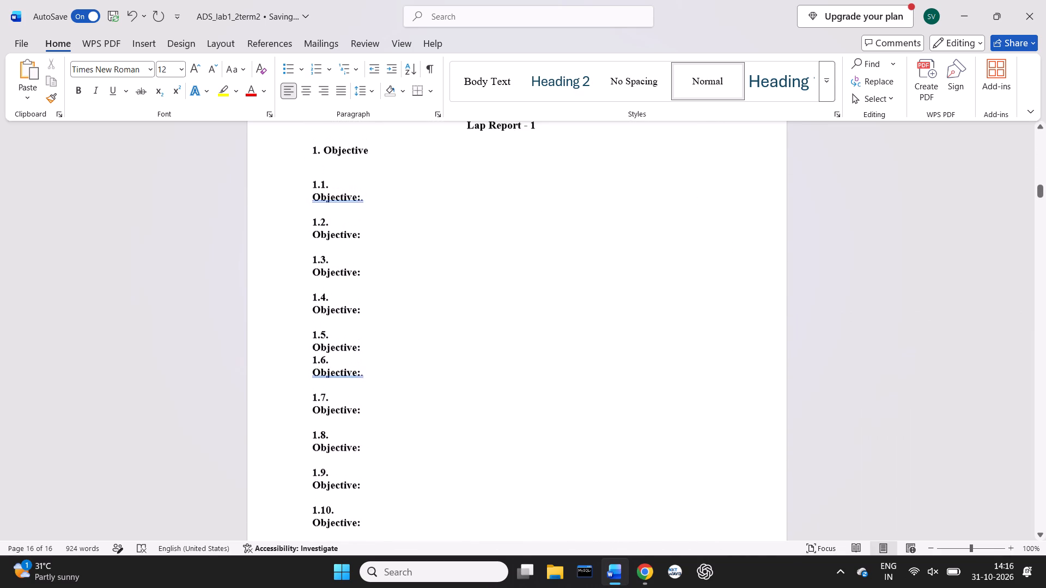
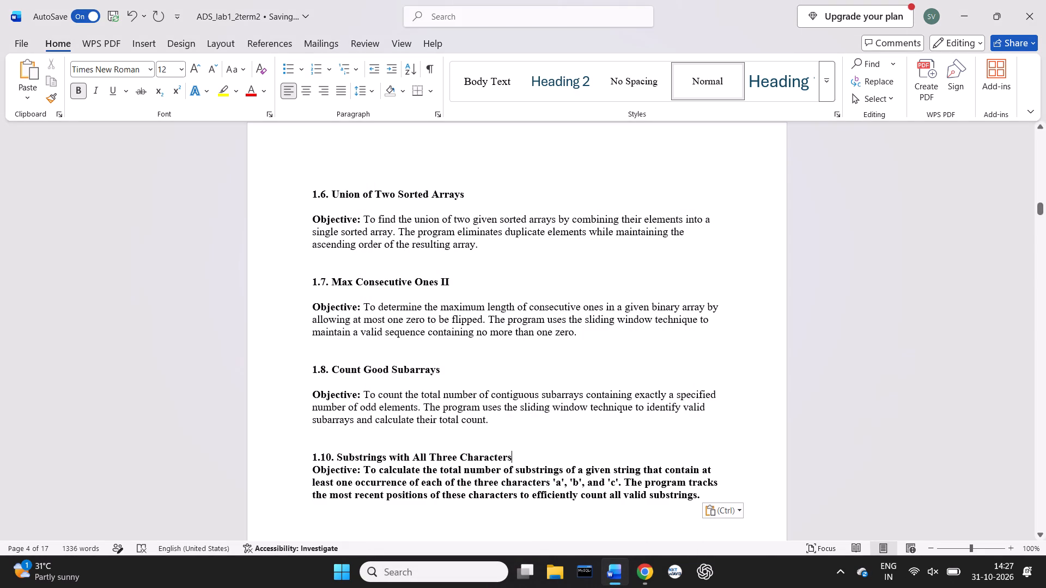
{"action": "key", "text": "Return"}
{"action": "scroll", "coordinate": [474, 495], "scroll_direction": "down", "scroll_amount": 2}
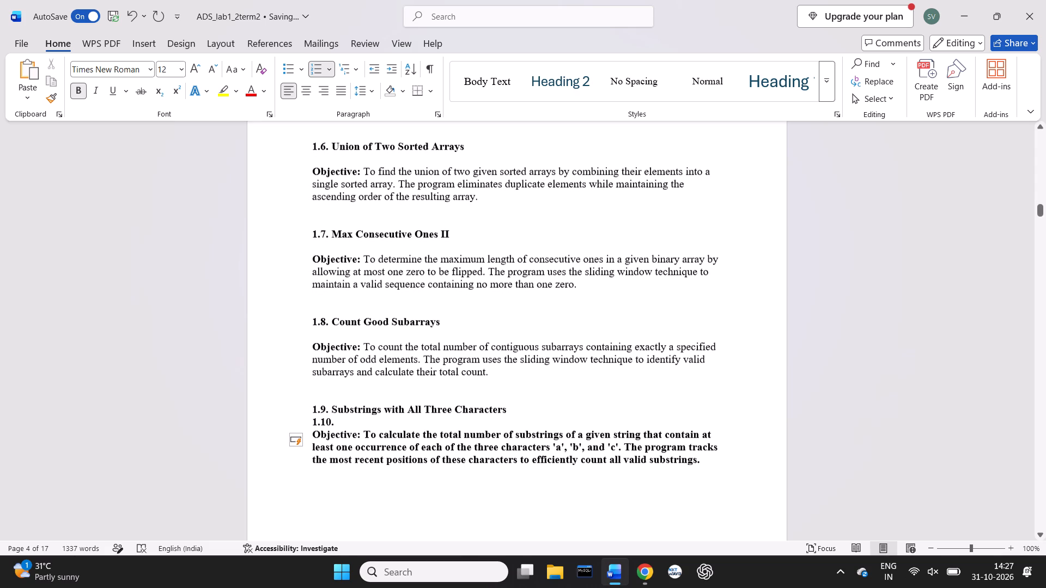
{"action": "scroll", "coordinate": [474, 495], "scroll_direction": "down", "scroll_amount": 1}
{"action": "left_click_drag", "start_coordinate": [363, 430], "coordinate": [676, 465]}
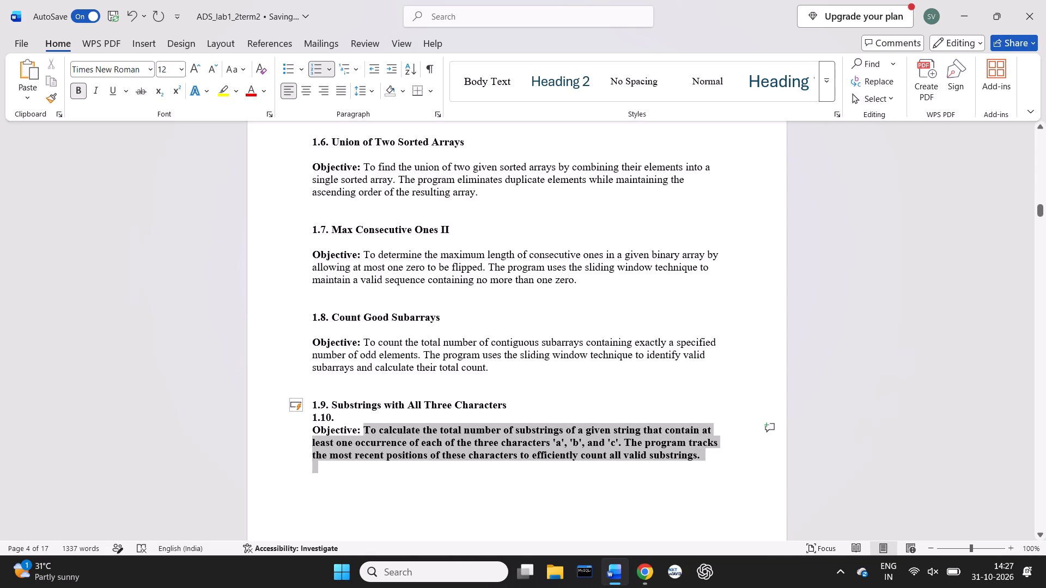
{"action": "left_click_drag", "start_coordinate": [676, 465], "coordinate": [680, 464]}
{"action": "left_click", "coordinate": [690, 441]}
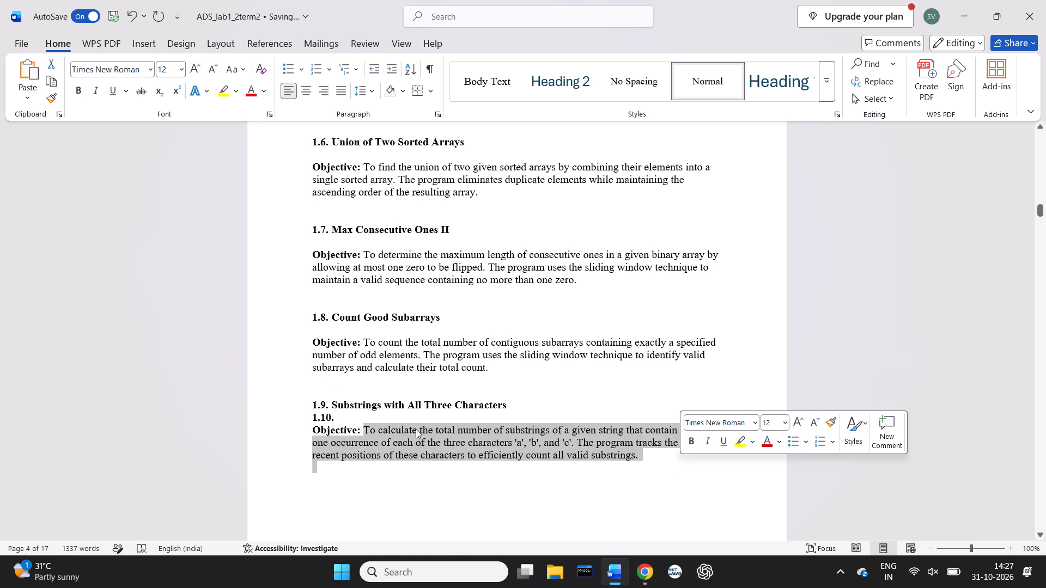
{"action": "left_click", "coordinate": [391, 411]}
{"action": "key", "text": "BackSpace"}
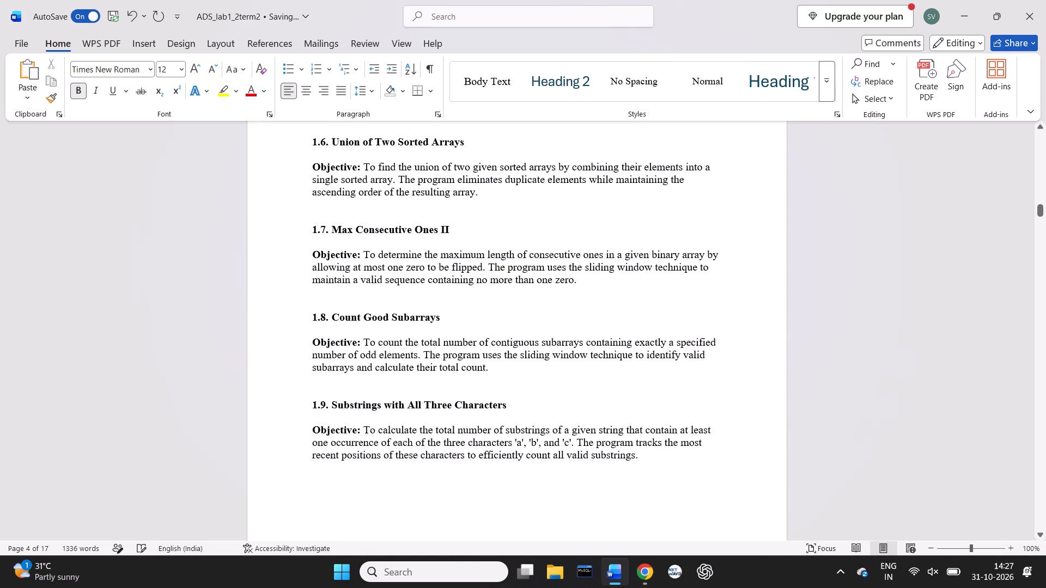
Replace the automatic number of the "Pattern Word Matching with Bijection" title with 1.3.
{"action": "scroll", "coordinate": [391, 411], "scroll_direction": "down", "scroll_amount": 1}
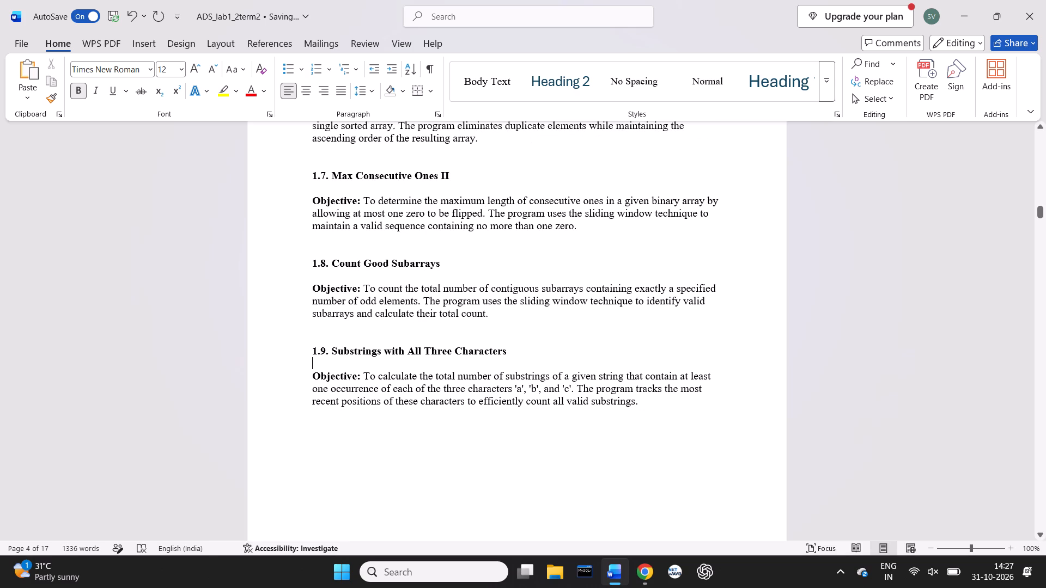
{"action": "scroll", "coordinate": [391, 411], "scroll_direction": "up", "scroll_amount": 7}
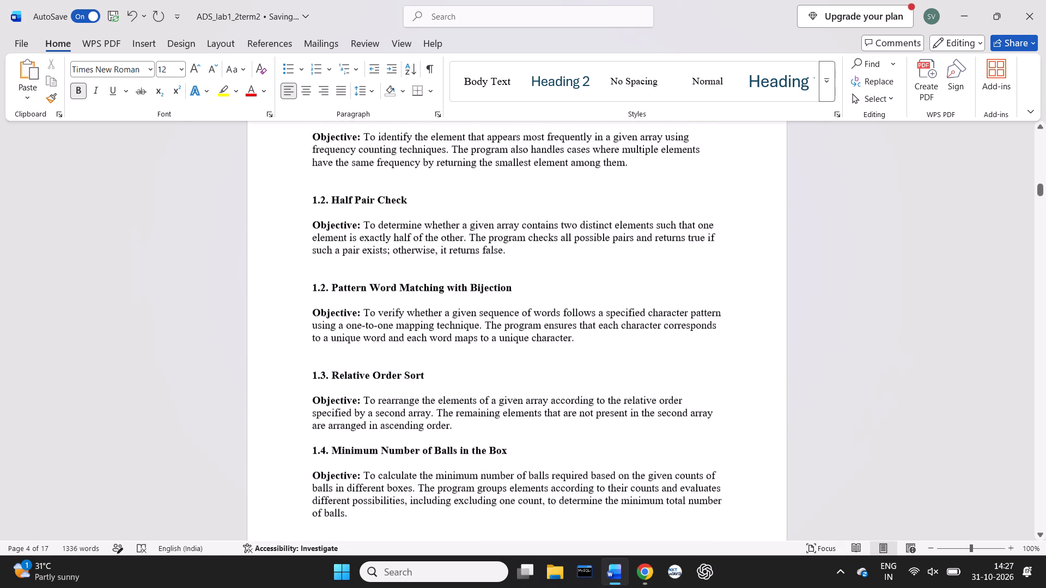
{"action": "scroll", "coordinate": [391, 411], "scroll_direction": "up", "scroll_amount": 2}
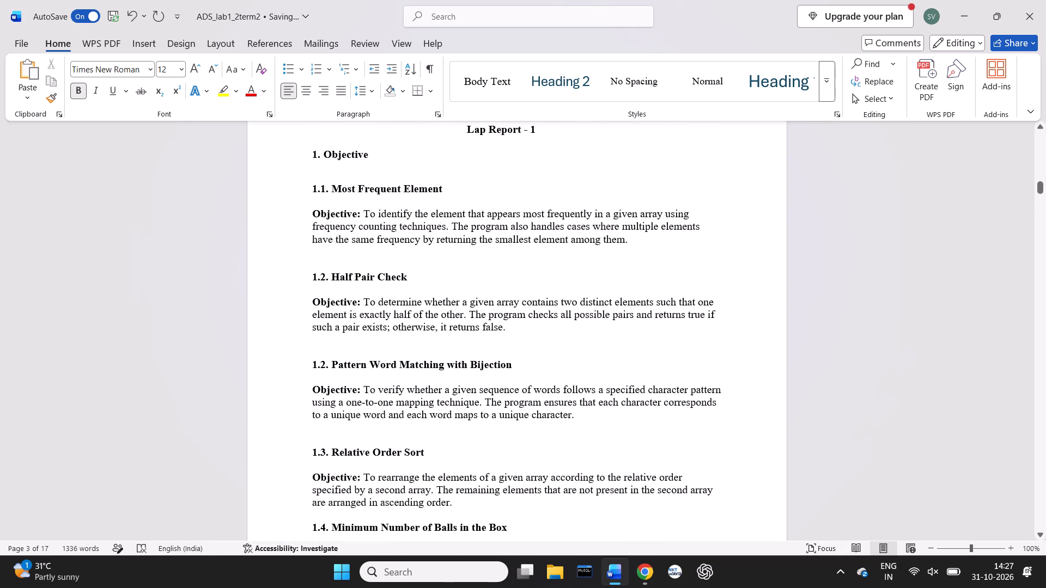
{"action": "left_click", "coordinate": [324, 366]}
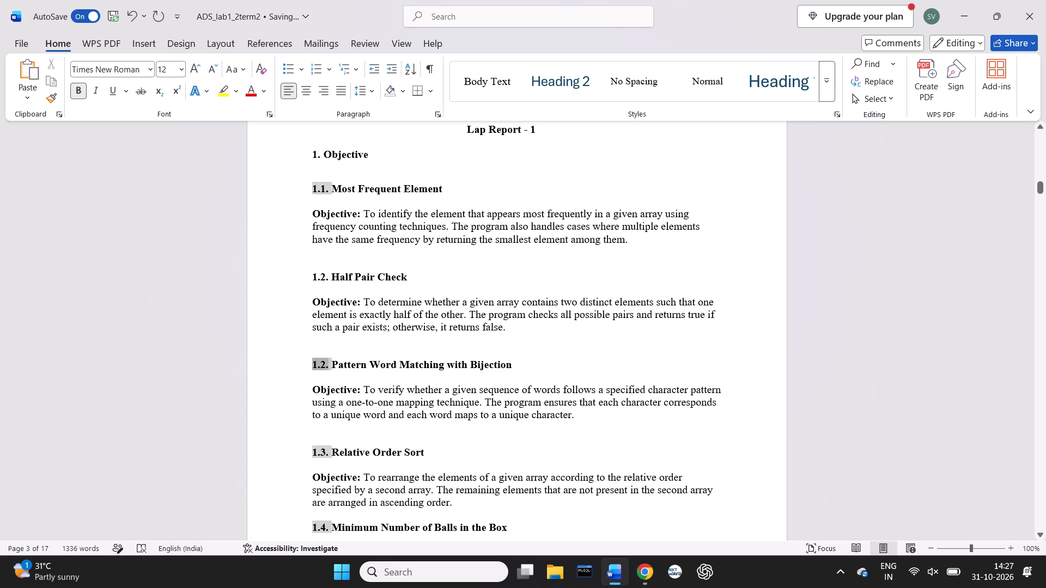
{"action": "left_click", "coordinate": [324, 366]}
{"action": "left_click", "coordinate": [324, 365]}
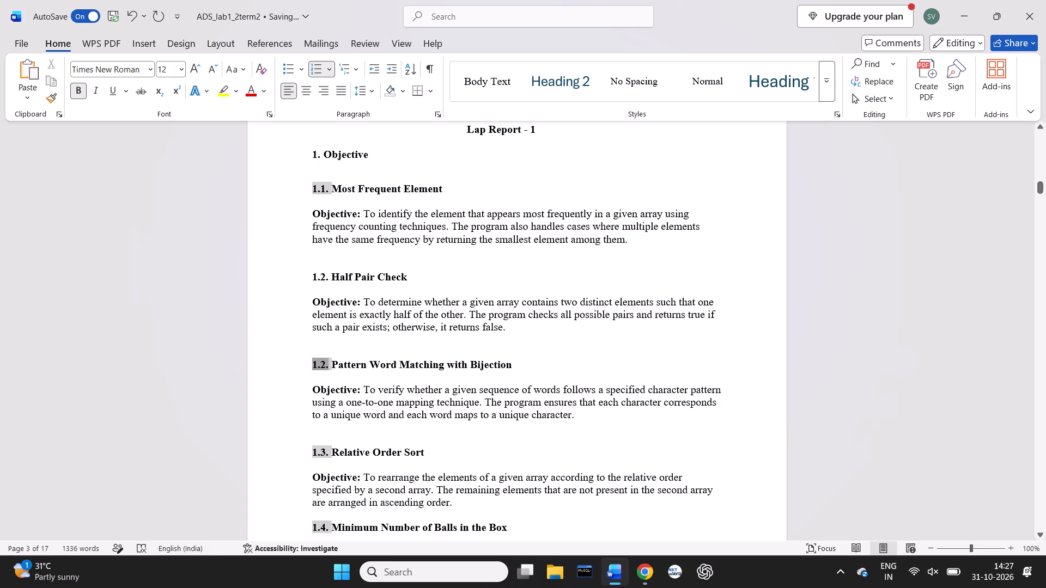
{"action": "left_click", "coordinate": [347, 365]}
{"action": "left_click", "coordinate": [324, 364]}
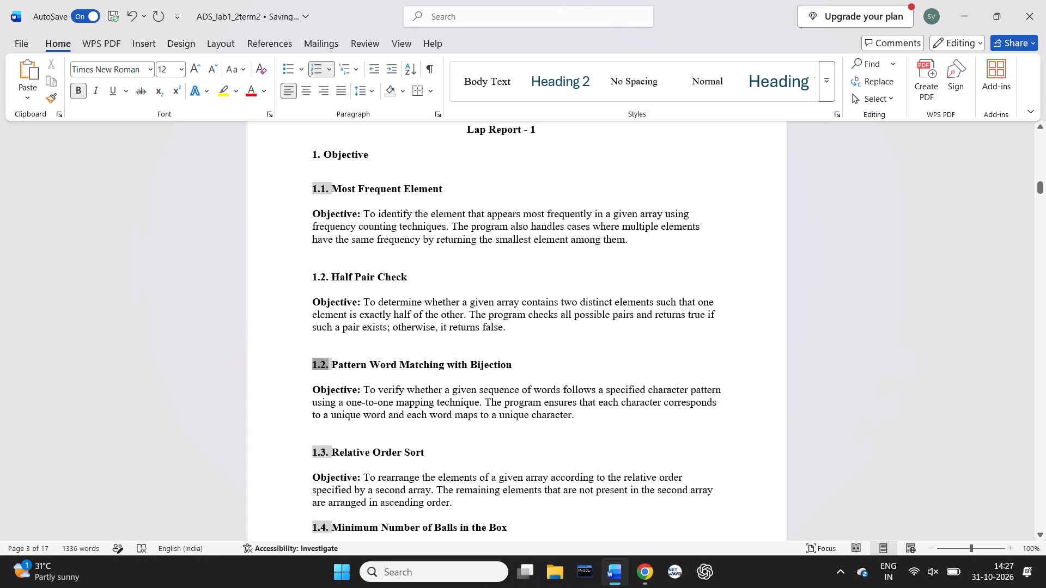
{"action": "left_click", "coordinate": [330, 364]}
{"action": "key", "text": "Left"}
{"action": "key", "text": "Left"}
{"action": "key", "text": "Down"}
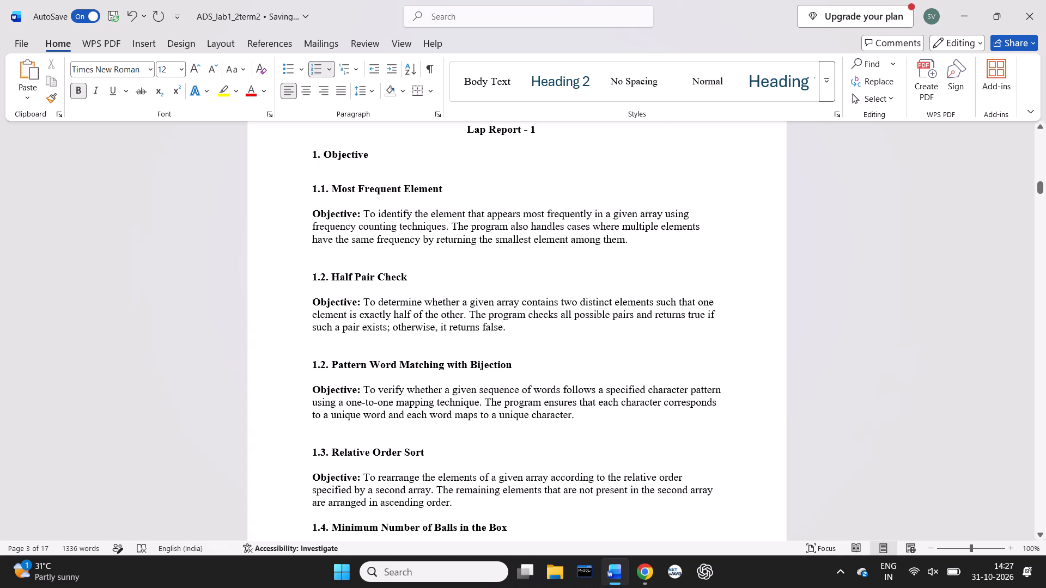
{"action": "key", "text": "BackSpace"}
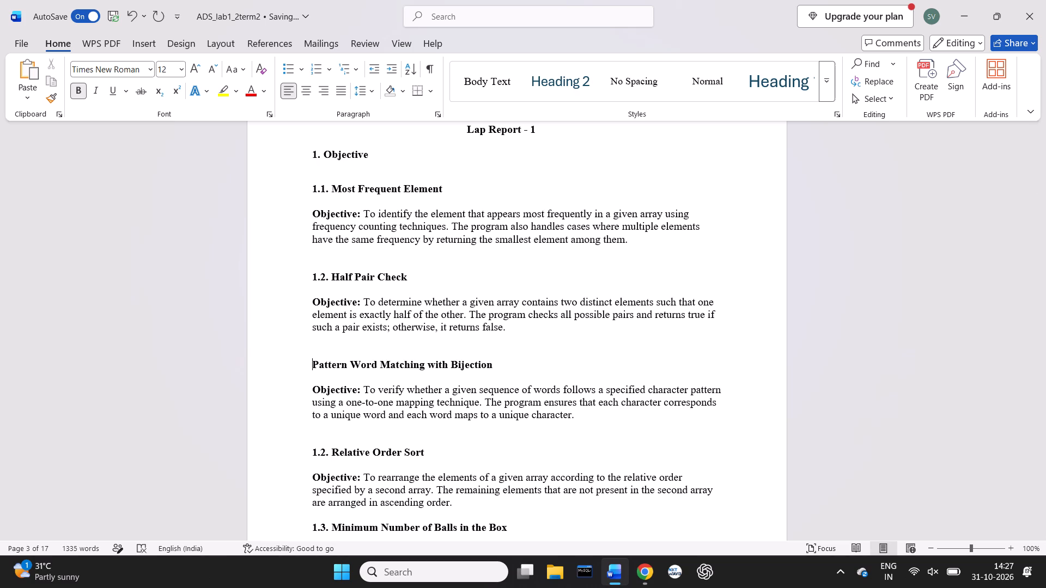
{"action": "type", "text": "1.3"}
{"action": "key", "text": "space"}
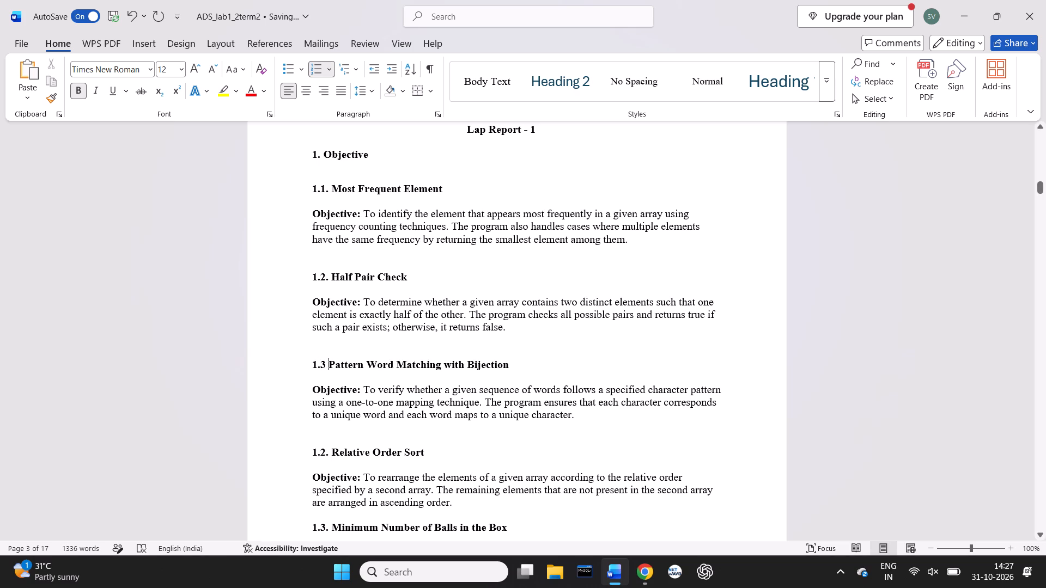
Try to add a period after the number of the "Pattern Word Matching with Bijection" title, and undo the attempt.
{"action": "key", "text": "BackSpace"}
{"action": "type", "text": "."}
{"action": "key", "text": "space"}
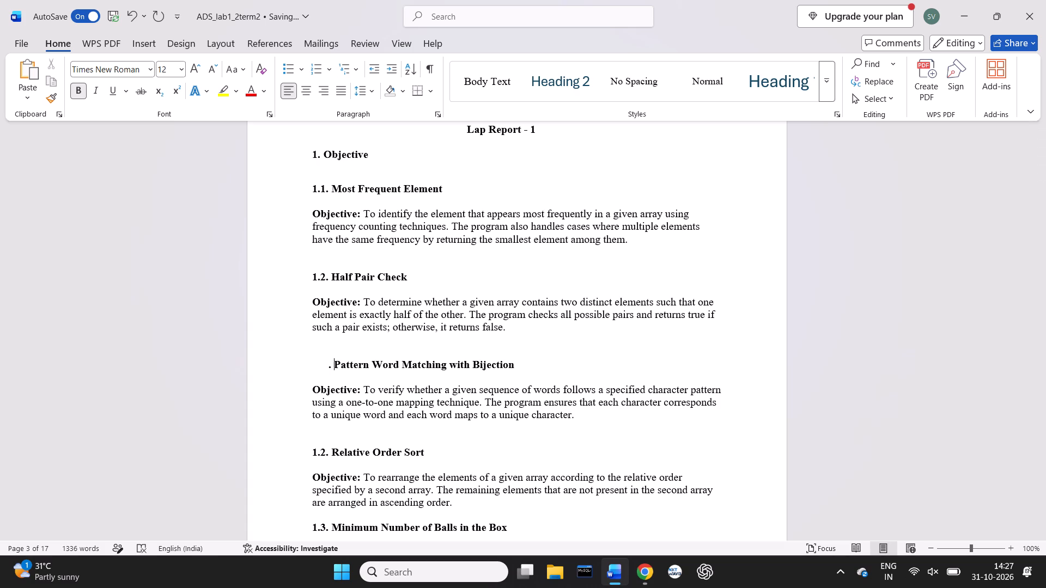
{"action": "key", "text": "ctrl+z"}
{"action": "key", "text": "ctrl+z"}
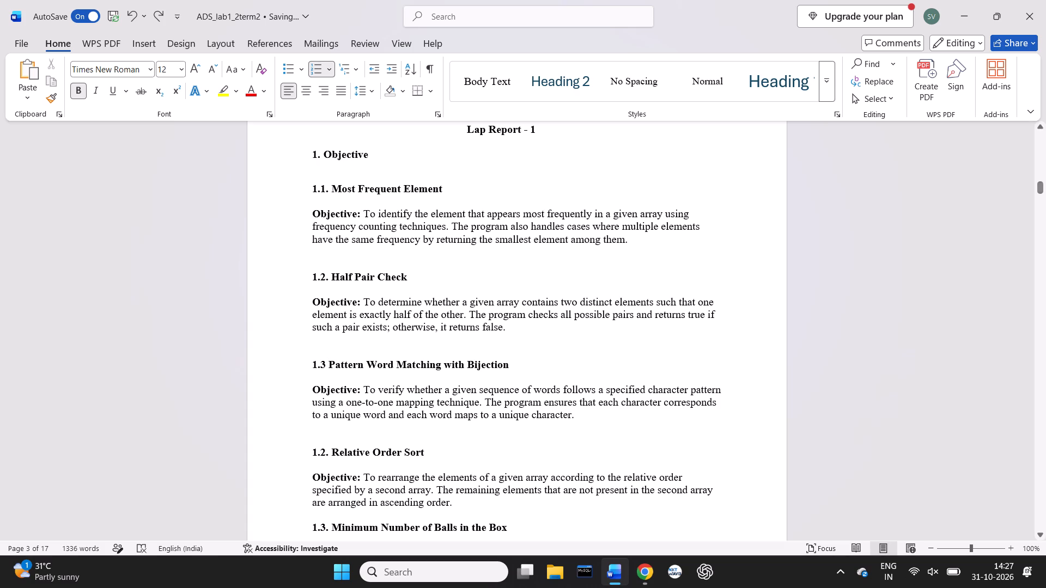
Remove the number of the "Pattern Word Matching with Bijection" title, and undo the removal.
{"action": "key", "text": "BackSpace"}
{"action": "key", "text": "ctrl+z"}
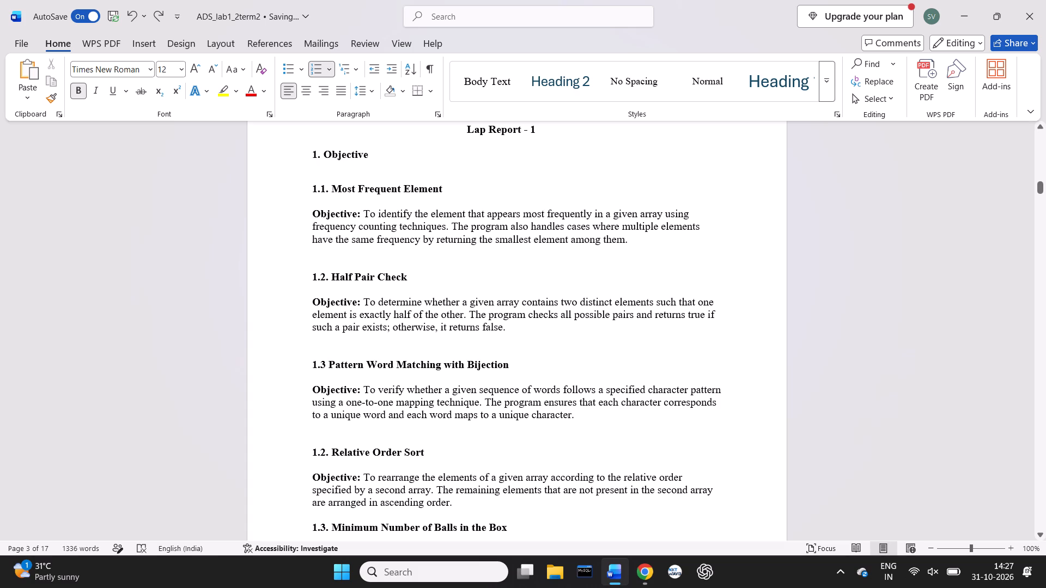
Replace the automatic number of the "Relative Order Sort" title with 1.4.
{"action": "key", "text": "Left"}
{"action": "key", "text": "Left"}
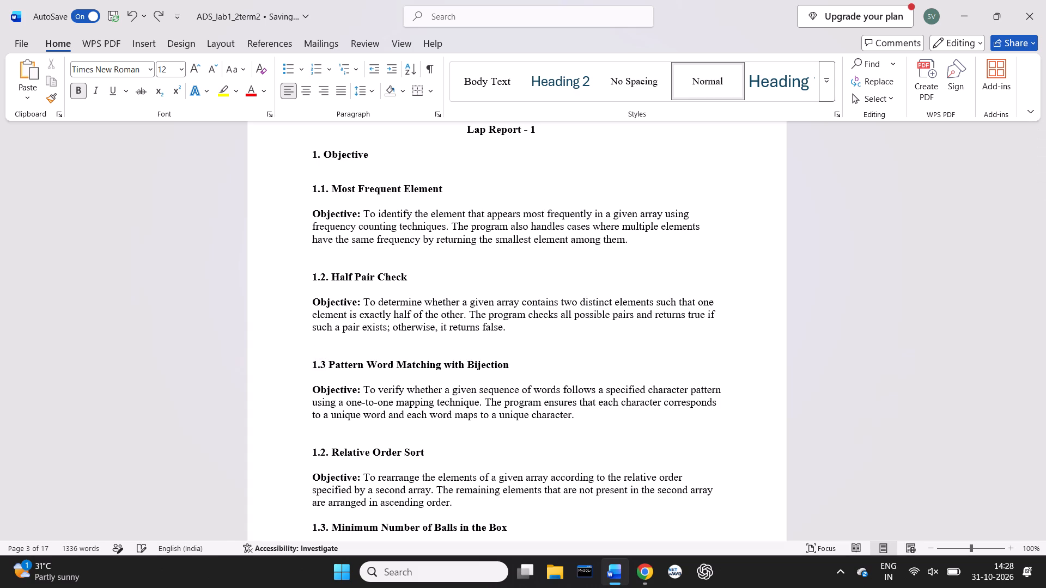
{"action": "key", "text": "Down"}
{"action": "key", "text": "Down"}
{"action": "left_click", "coordinate": [329, 454]}
{"action": "key", "text": "BackSpace"}
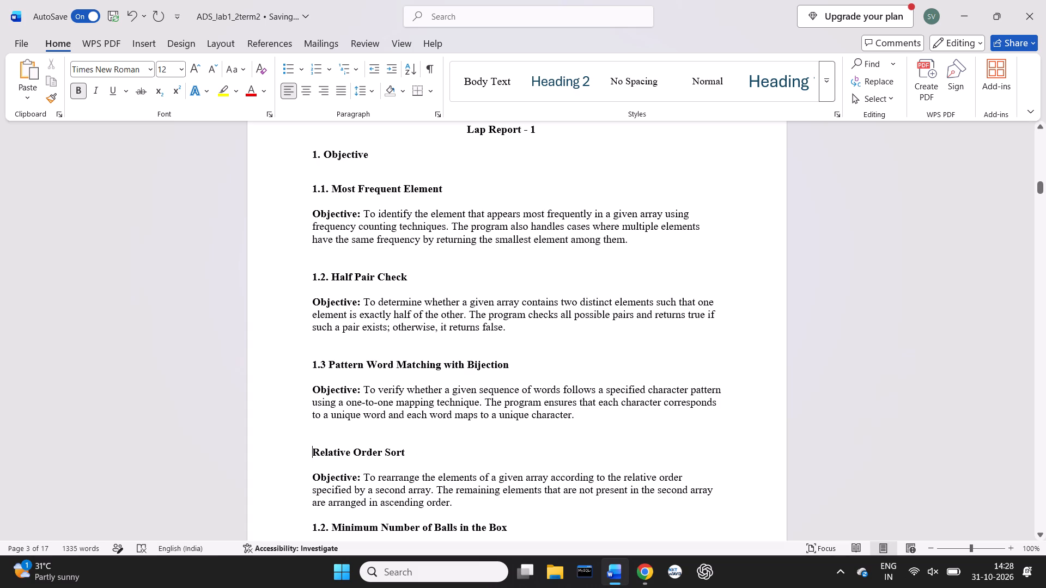
{"action": "type", "text": "1.4"}
{"action": "key", "text": "space"}
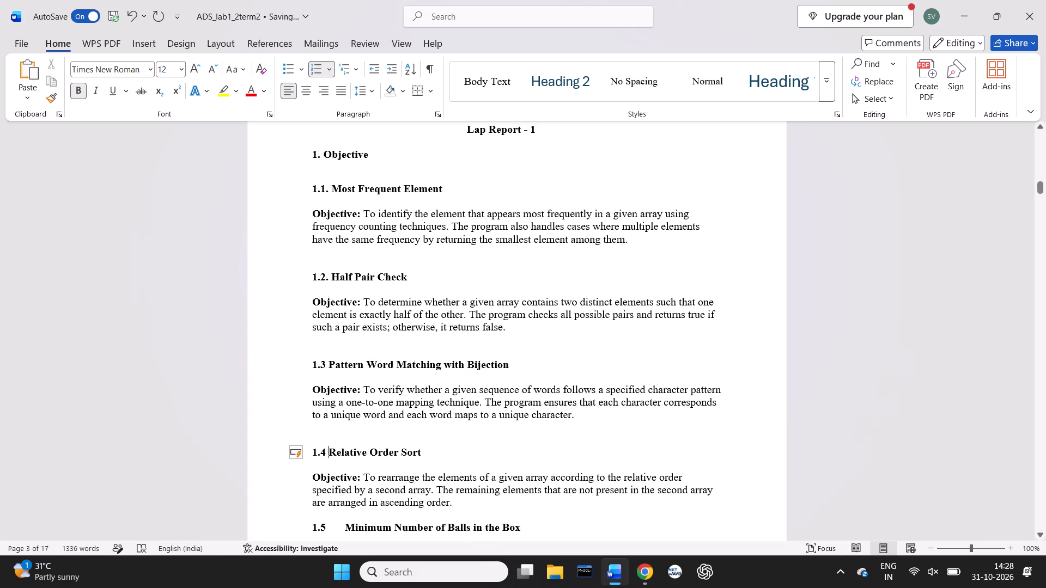
Examine the numbering of the titles from "Minimum Number of Balls in the Box" through "Substrings with All Three Characters".
{"action": "scroll", "coordinate": [337, 491], "scroll_direction": "down", "scroll_amount": 1}
{"action": "left_click", "coordinate": [327, 481]}
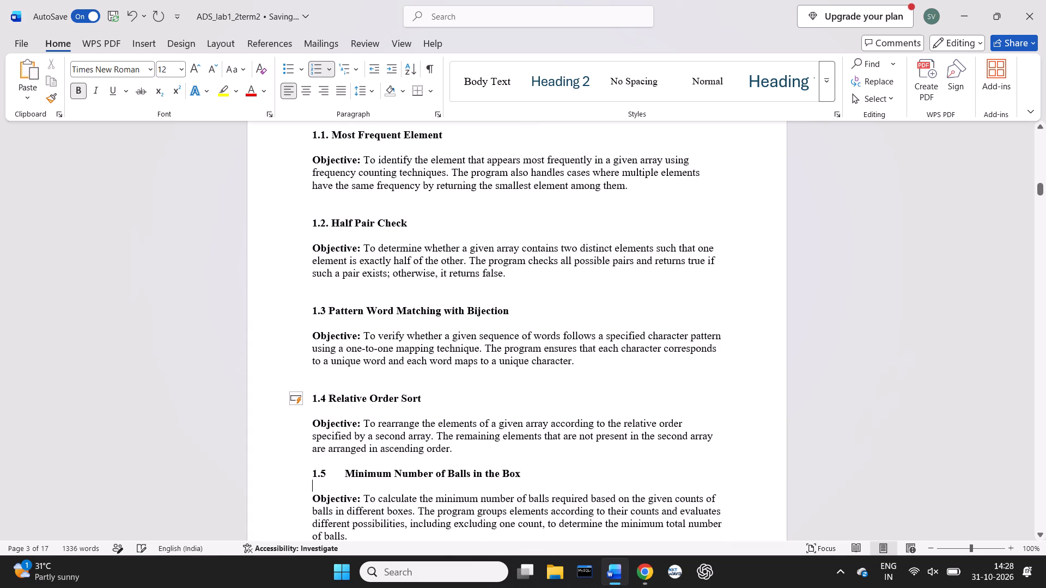
{"action": "left_click", "coordinate": [324, 474]}
{"action": "left_click", "coordinate": [324, 474]}
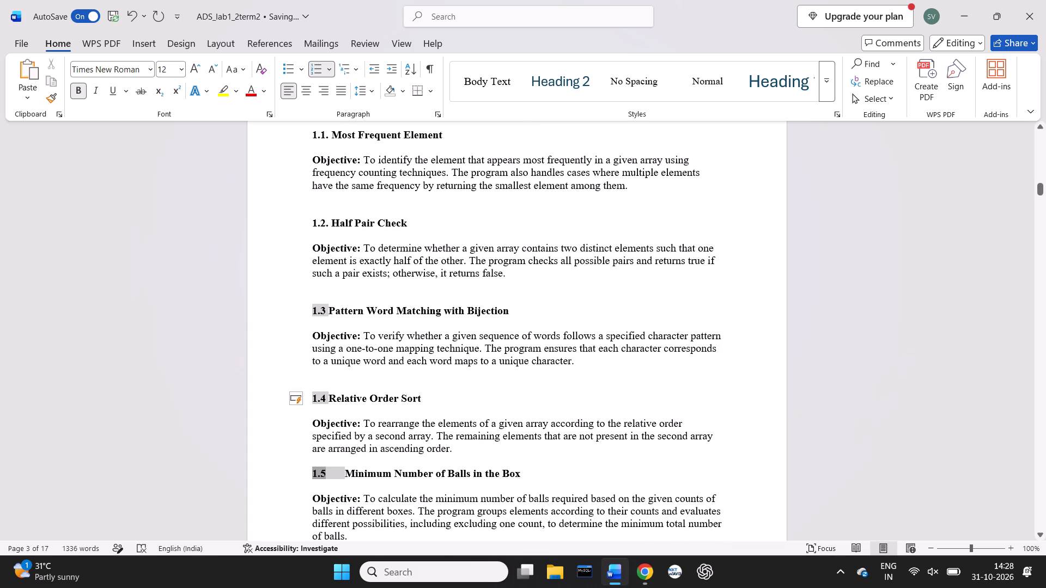
{"action": "scroll", "coordinate": [324, 474], "scroll_direction": "down", "scroll_amount": 2}
{"action": "scroll", "coordinate": [324, 474], "scroll_direction": "up", "scroll_amount": 1}
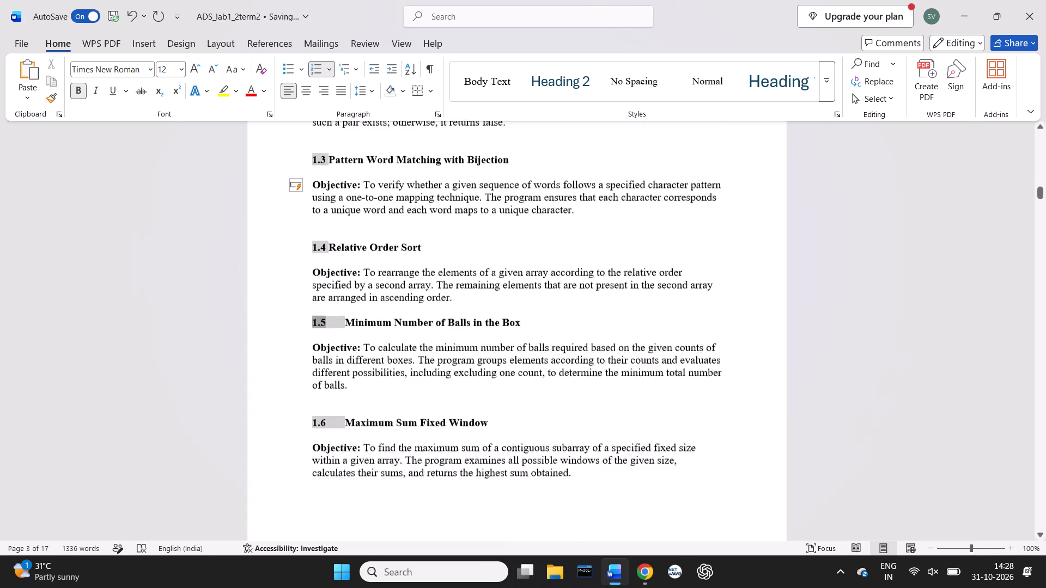
{"action": "scroll", "coordinate": [324, 474], "scroll_direction": "up", "scroll_amount": 3}
{"action": "scroll", "coordinate": [324, 474], "scroll_direction": "down", "scroll_amount": 1}
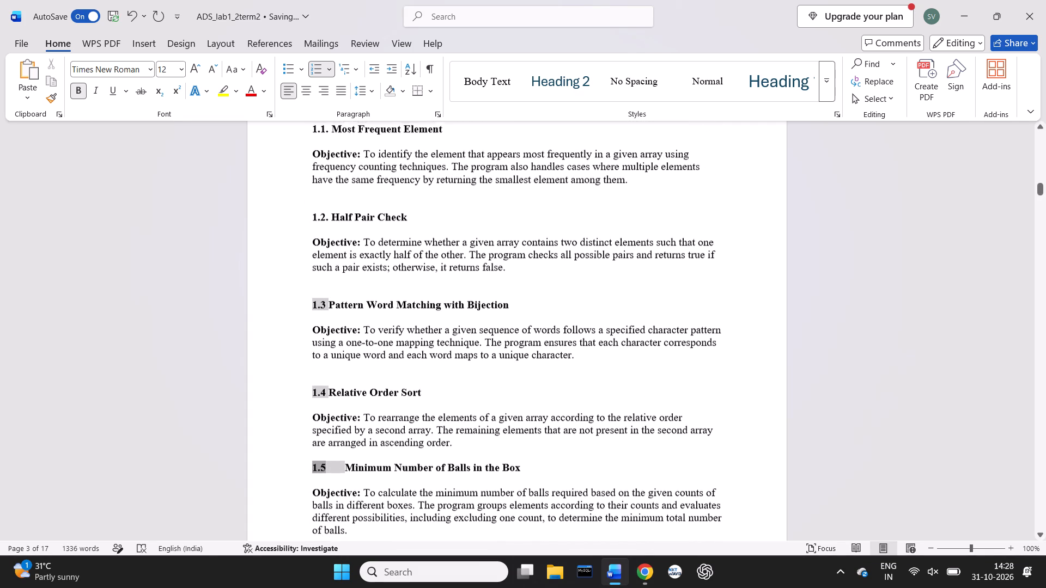
{"action": "scroll", "coordinate": [324, 474], "scroll_direction": "down", "scroll_amount": 3}
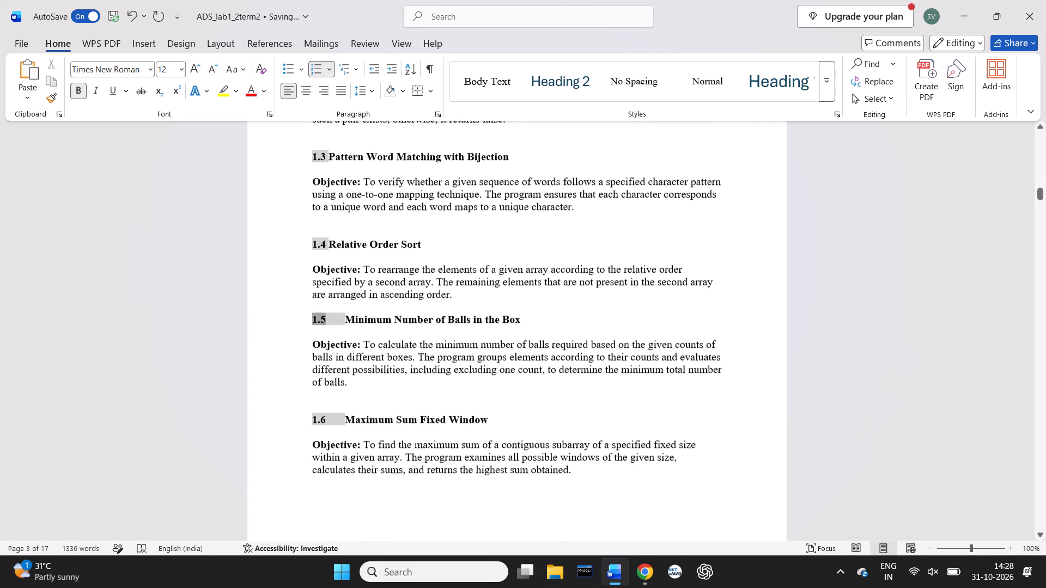
{"action": "scroll", "coordinate": [324, 474], "scroll_direction": "down", "scroll_amount": 3}
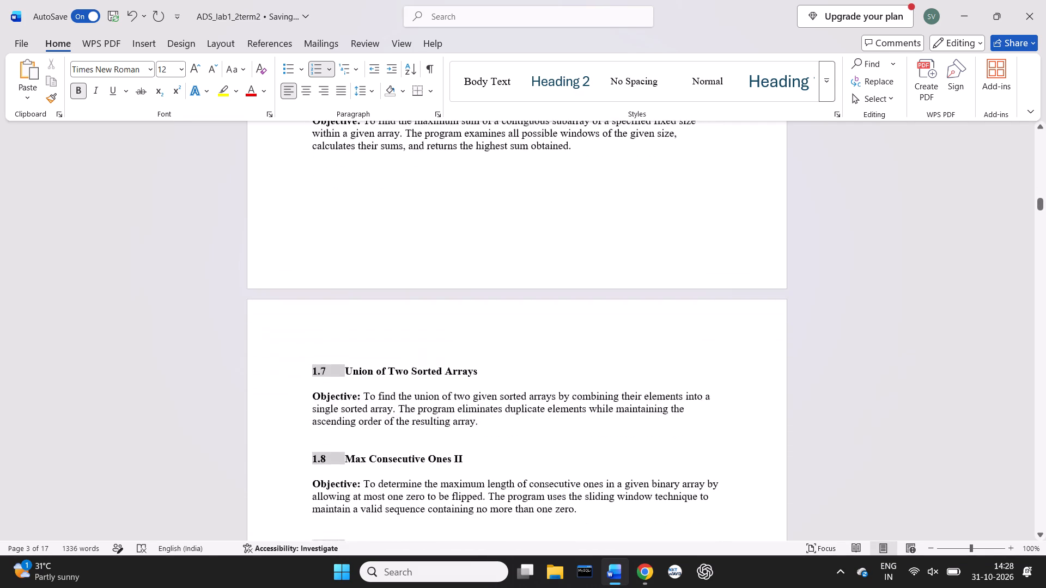
{"action": "scroll", "coordinate": [324, 474], "scroll_direction": "down", "scroll_amount": 2}
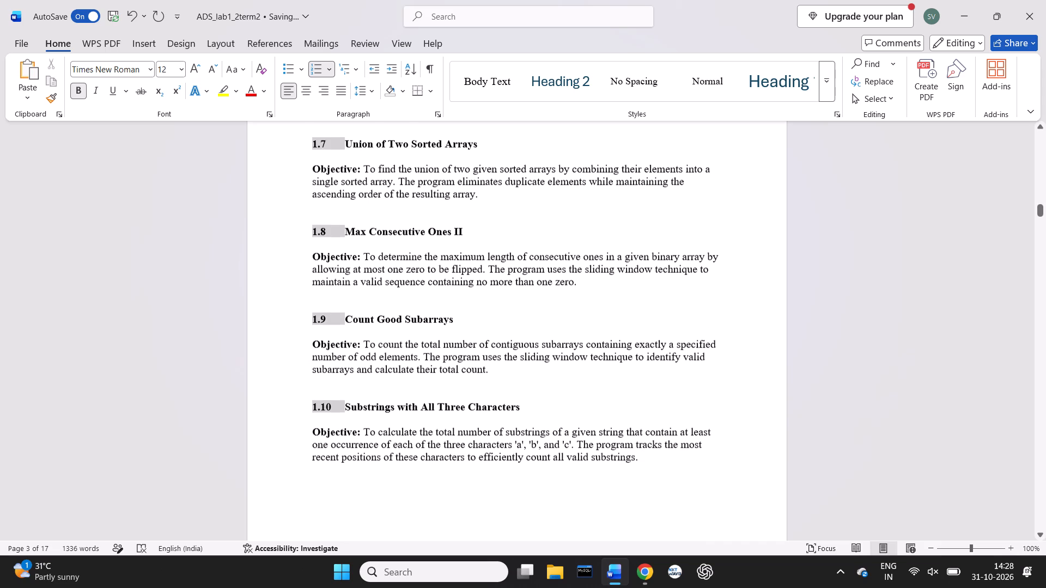
Remove the automatic number from the "Substrings with All Three Characters" title.
{"action": "left_click", "coordinate": [329, 426]}
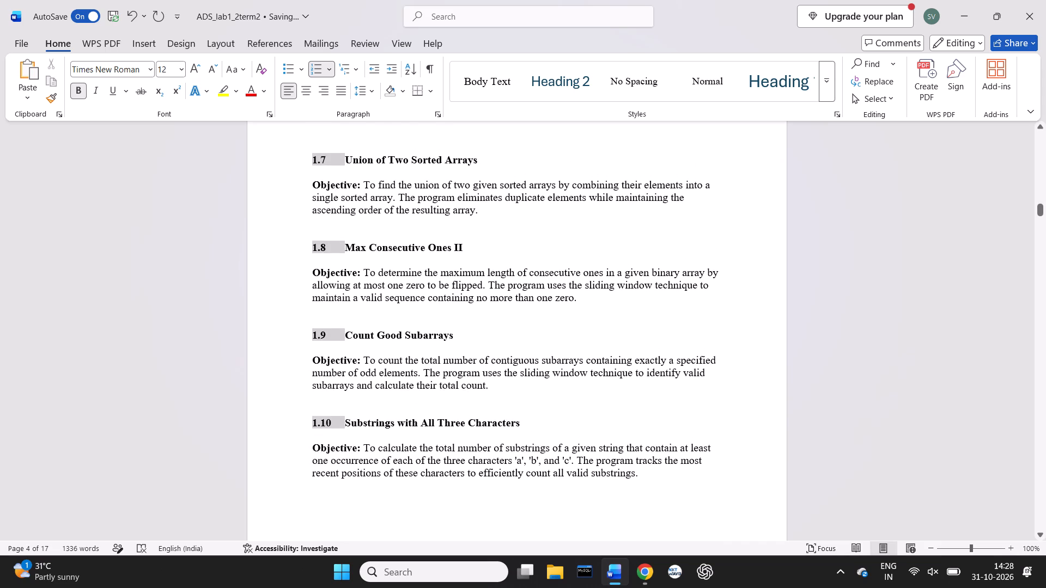
{"action": "left_click", "coordinate": [333, 419]}
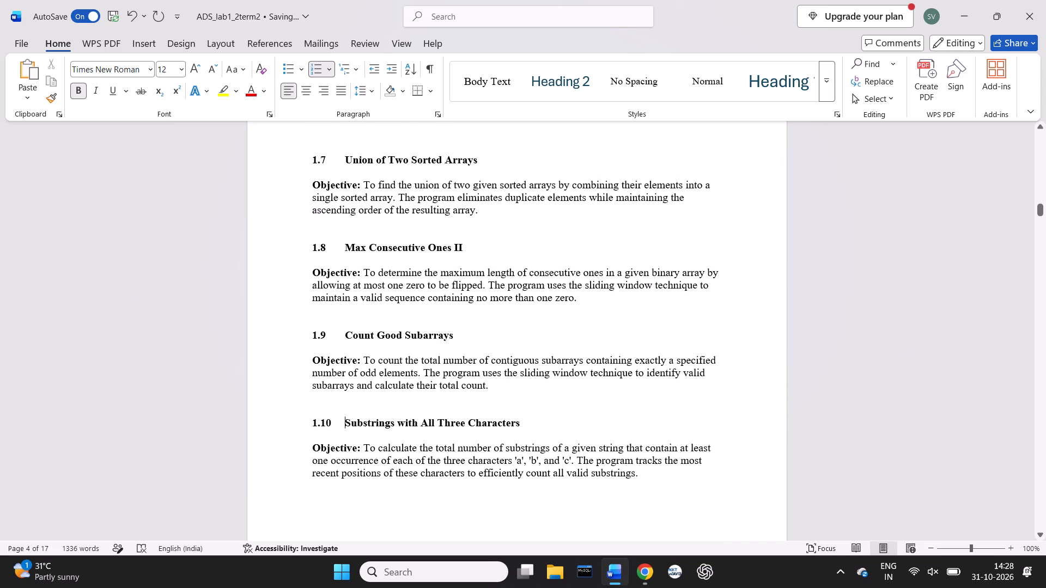
{"action": "key", "text": "BackSpace"}
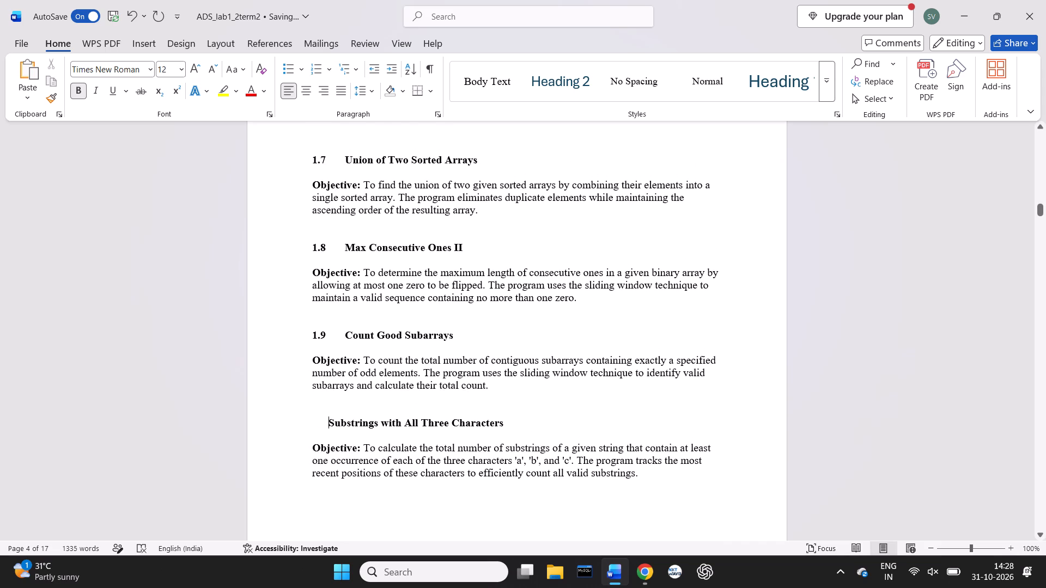